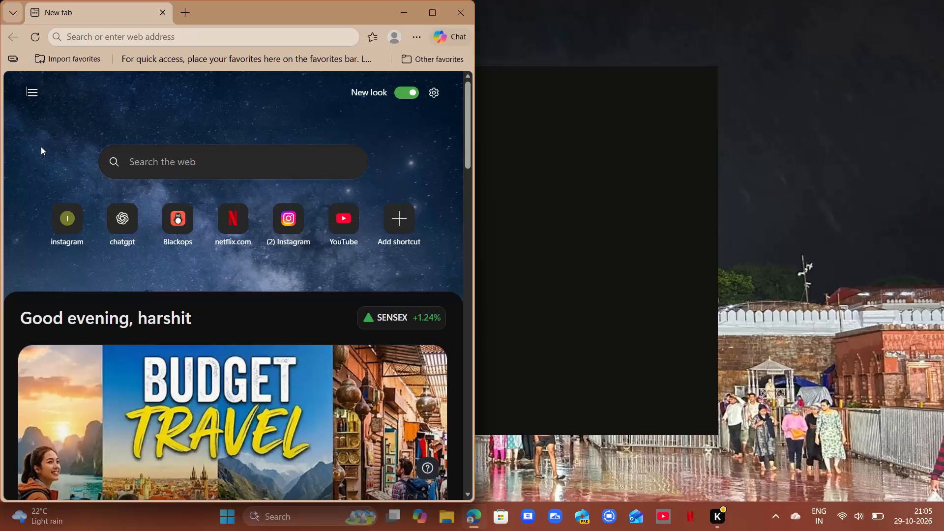
Reopen the "(63) App" page from today's browsing history.
{"action": "key", "text": "ctrl+h"}
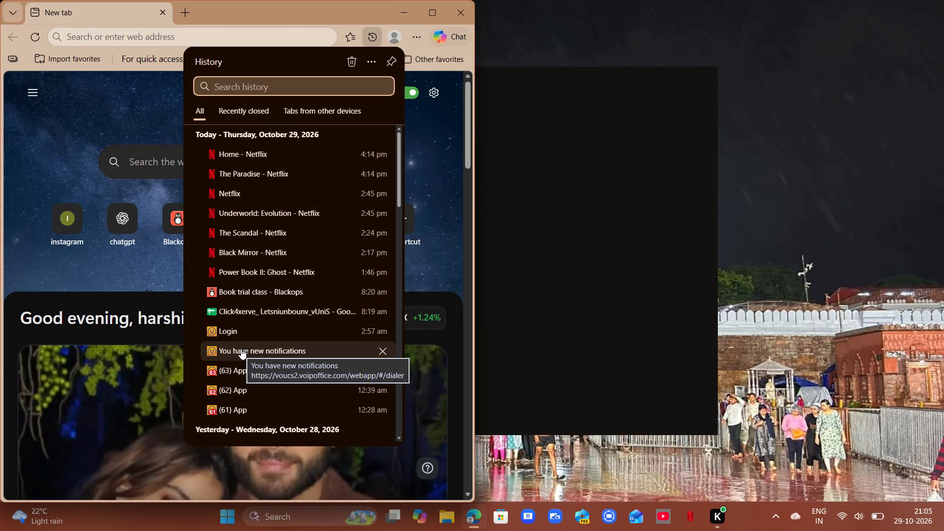
{"action": "left_click", "coordinate": [233, 374]}
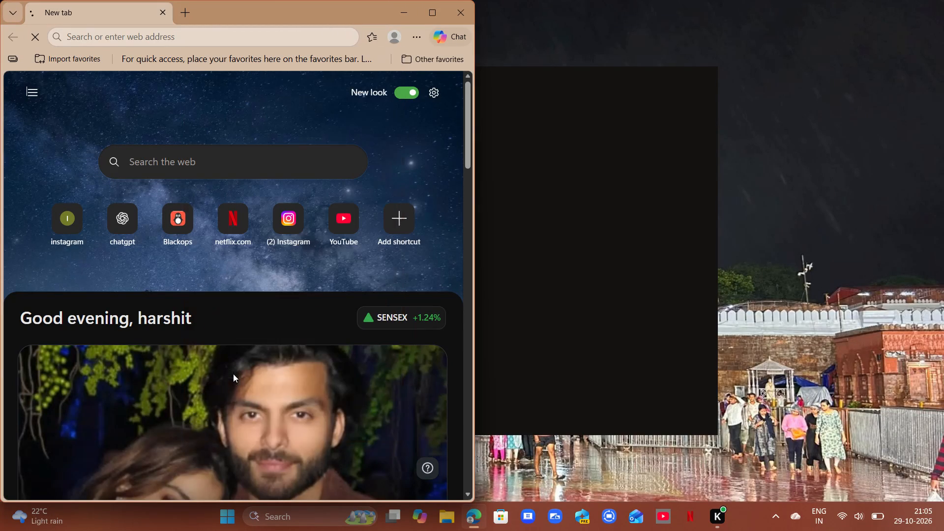
Open a second browser tab and bring up the browsing history in it.
{"action": "left_click", "coordinate": [182, 5]}
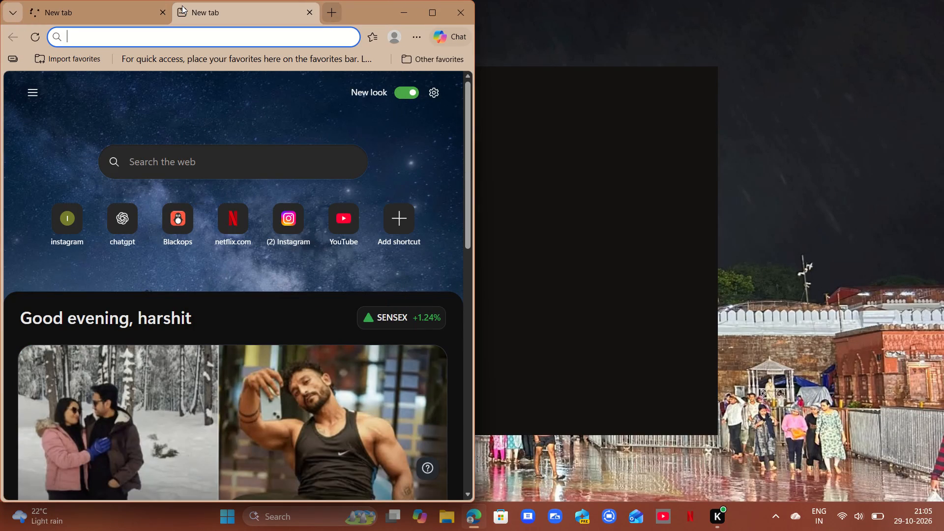
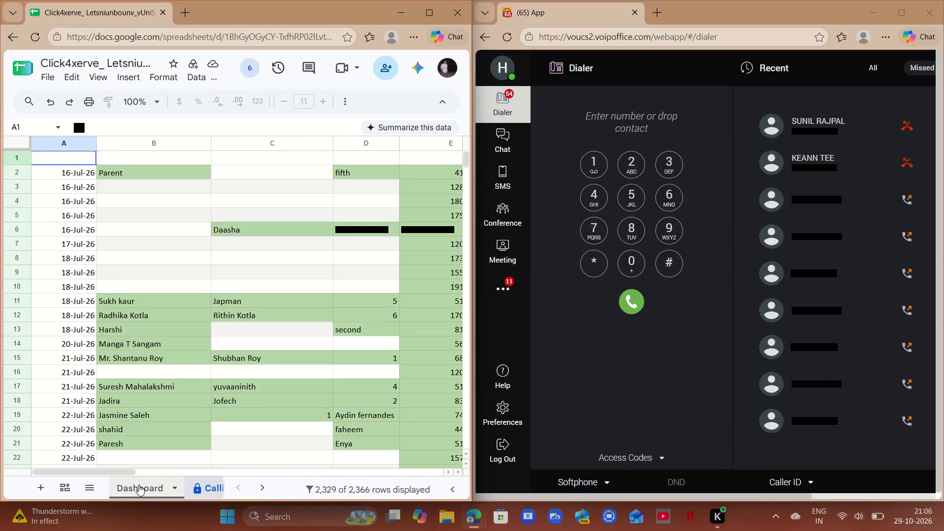
Open the Dashboard sheet of the spreadsheet and check who is currently viewing the file.
{"action": "left_click", "coordinate": [139, 485]}
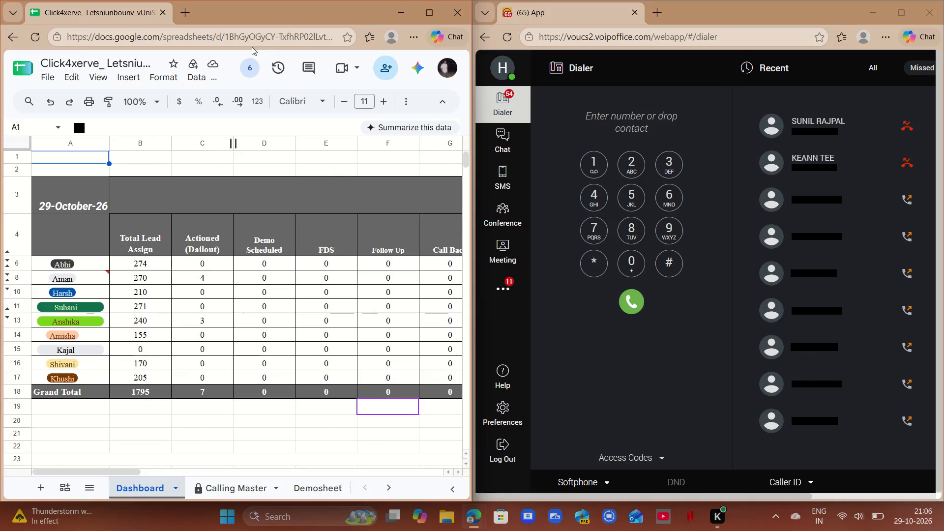
{"action": "left_click", "coordinate": [251, 69]}
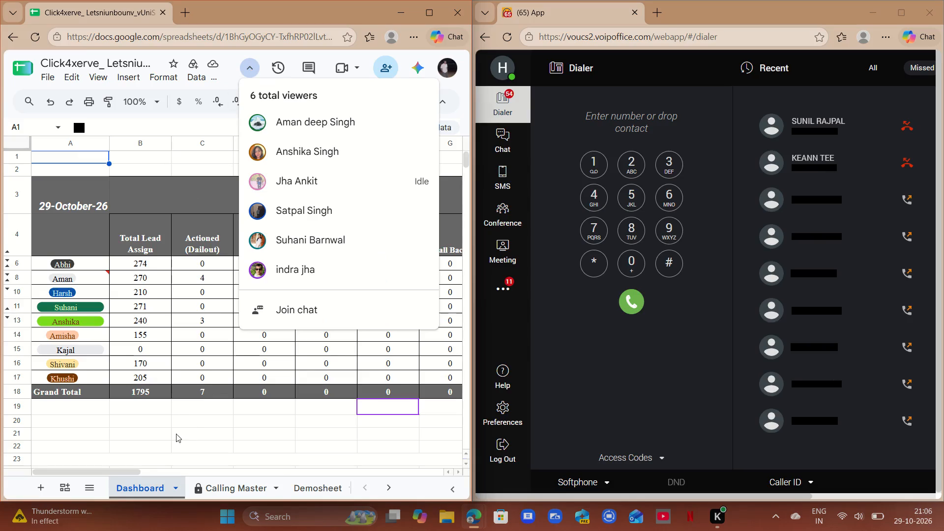
Switch to the Demosheet and search it for "harsh".
{"action": "left_click", "coordinate": [302, 493]}
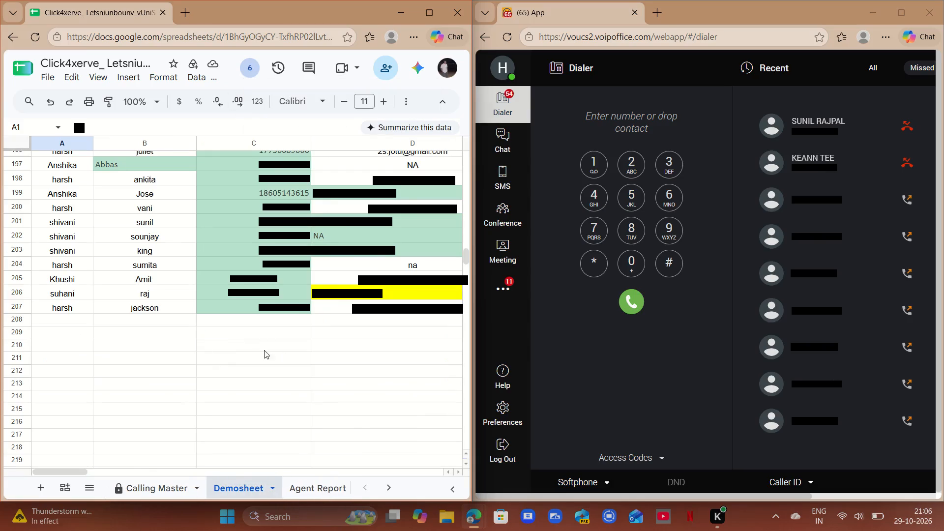
{"action": "scroll", "coordinate": [195, 347], "scroll_direction": "up", "scroll_amount": 4}
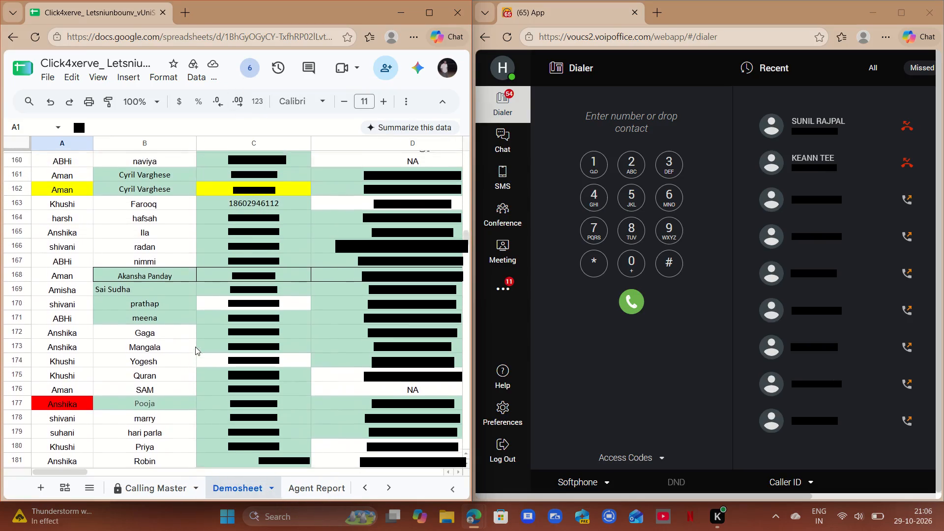
{"action": "key", "text": "ctrl+f"}
{"action": "type", "text": "hars"}
{"action": "key", "text": "h"}
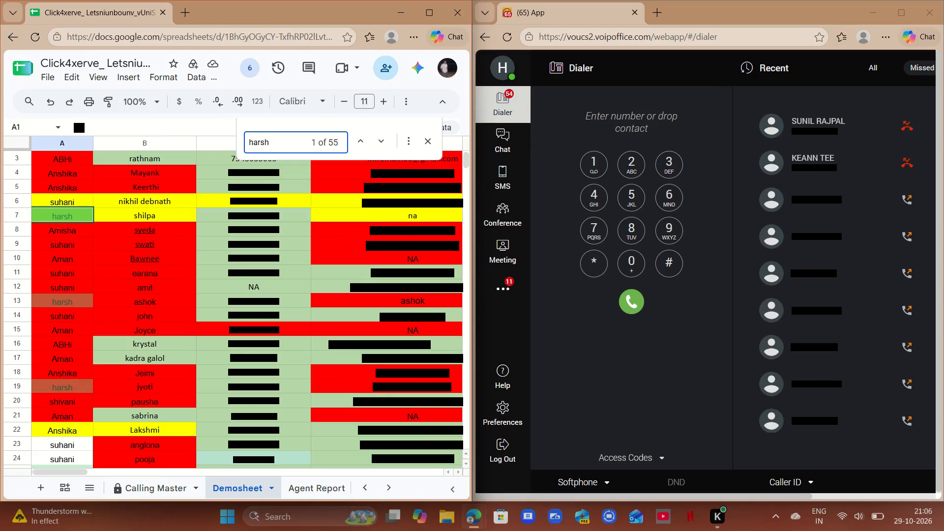
Examine the rows marked "harsh" in column A of the Demosheet, from the top of the list down to its latest entries.
{"action": "scroll", "coordinate": [122, 325], "scroll_direction": "down", "scroll_amount": 3}
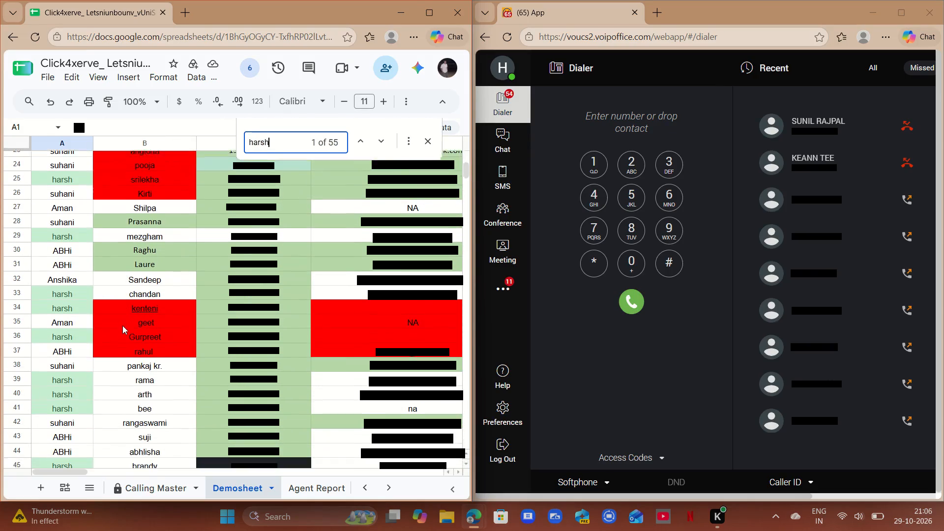
{"action": "scroll", "coordinate": [122, 325], "scroll_direction": "down", "scroll_amount": 2}
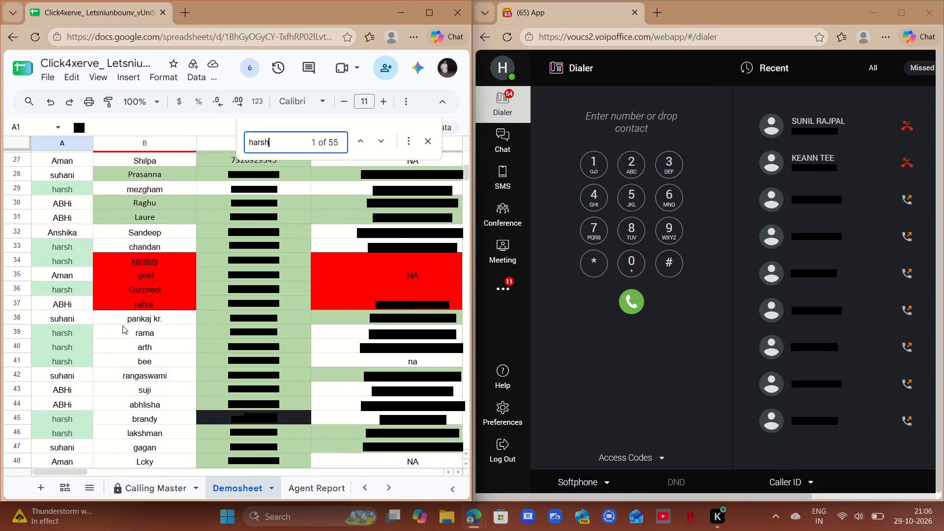
{"action": "scroll", "coordinate": [122, 325], "scroll_direction": "down", "scroll_amount": 1}
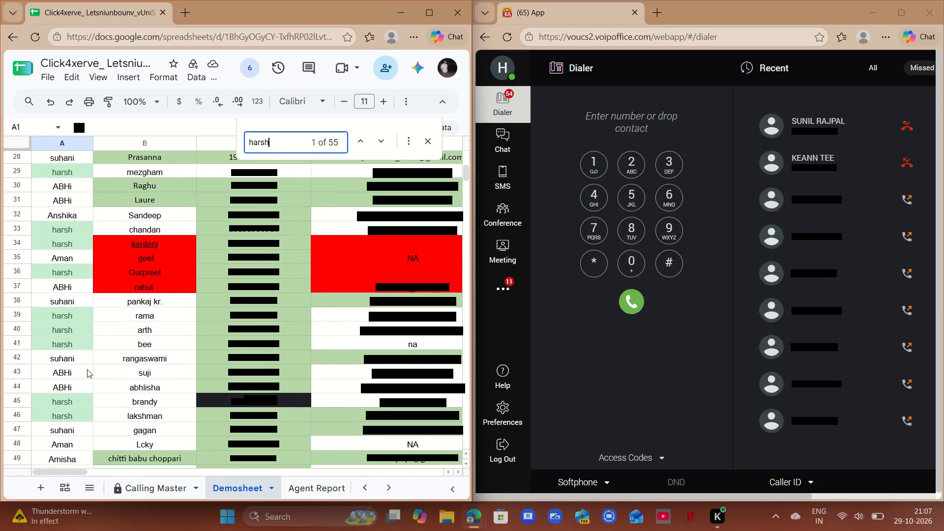
{"action": "scroll", "coordinate": [72, 412], "scroll_direction": "down", "scroll_amount": 1}
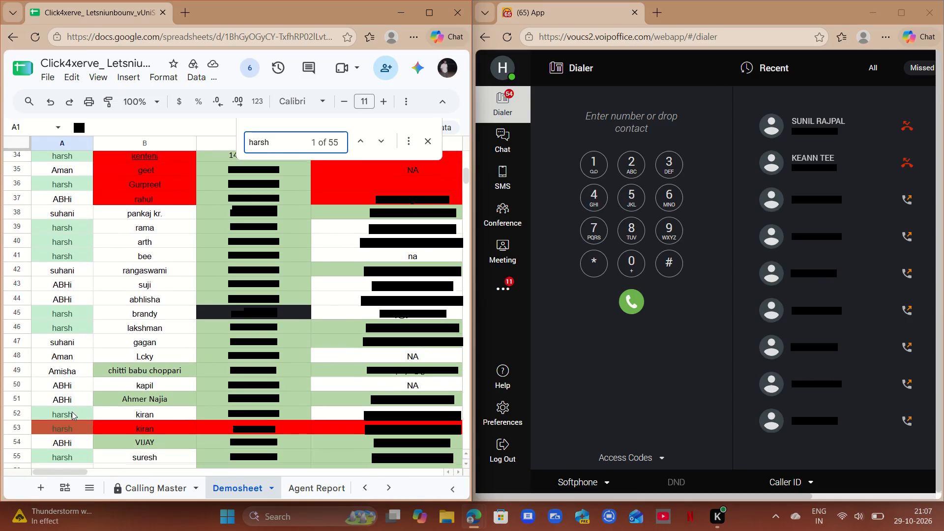
{"action": "scroll", "coordinate": [72, 412], "scroll_direction": "down", "scroll_amount": 2}
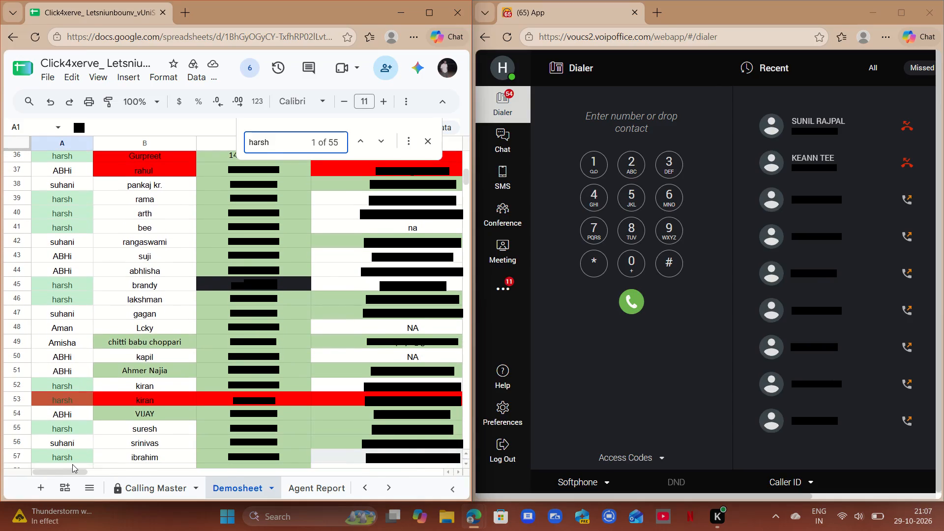
{"action": "scroll", "coordinate": [72, 464], "scroll_direction": "down", "scroll_amount": 3}
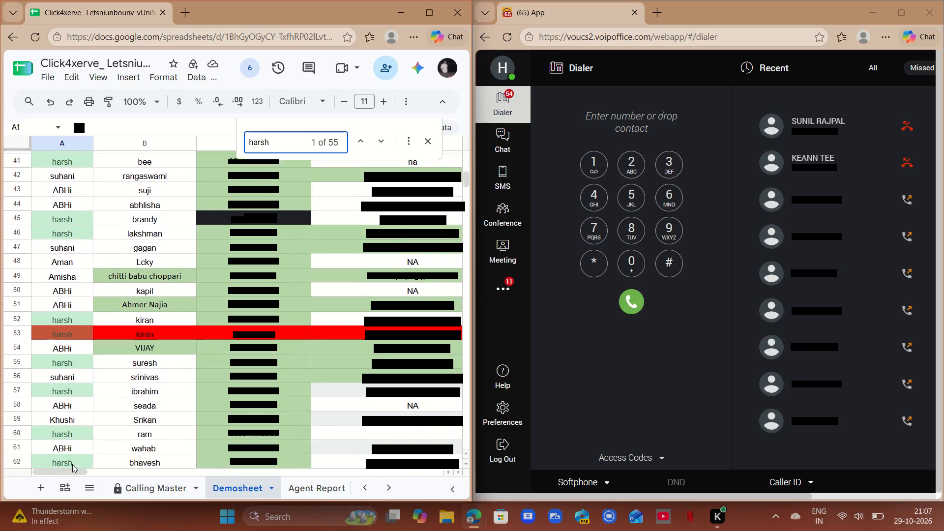
{"action": "scroll", "coordinate": [72, 464], "scroll_direction": "down", "scroll_amount": 2}
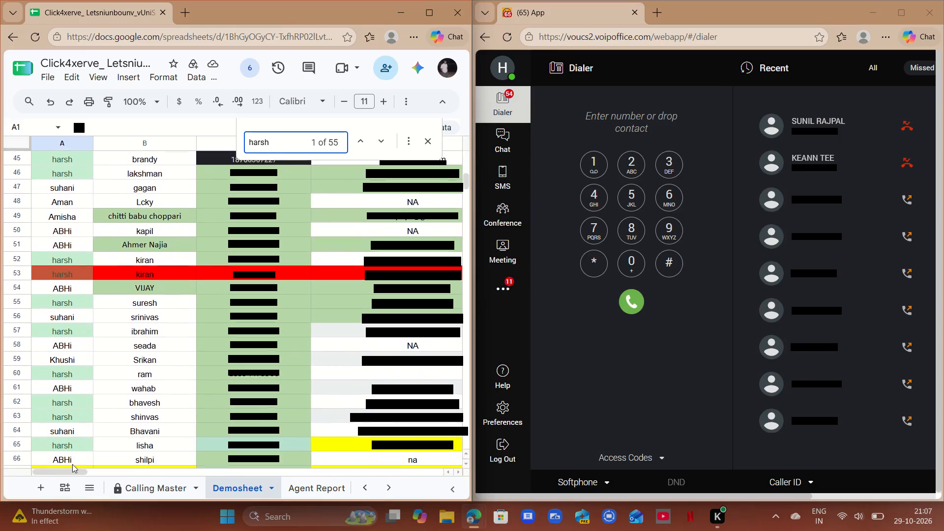
{"action": "scroll", "coordinate": [72, 464], "scroll_direction": "down", "scroll_amount": 3}
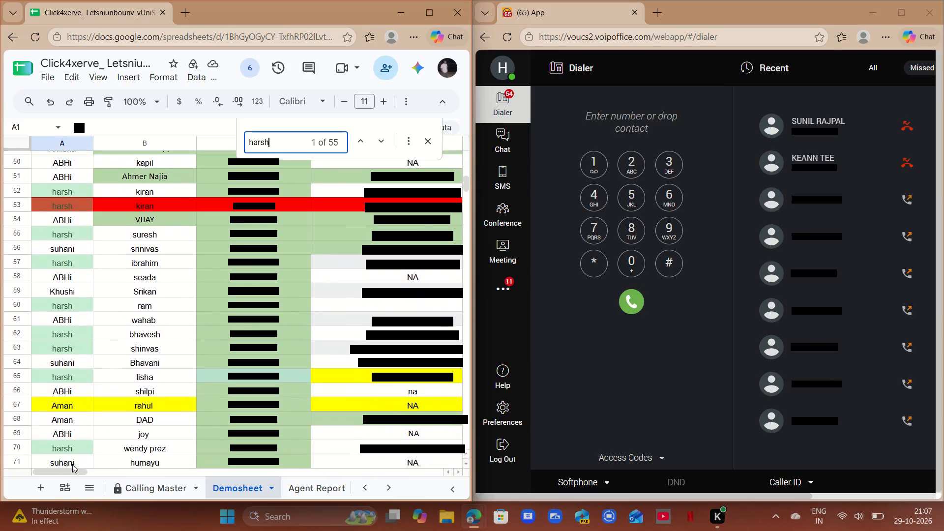
{"action": "scroll", "coordinate": [72, 464], "scroll_direction": "down", "scroll_amount": 2}
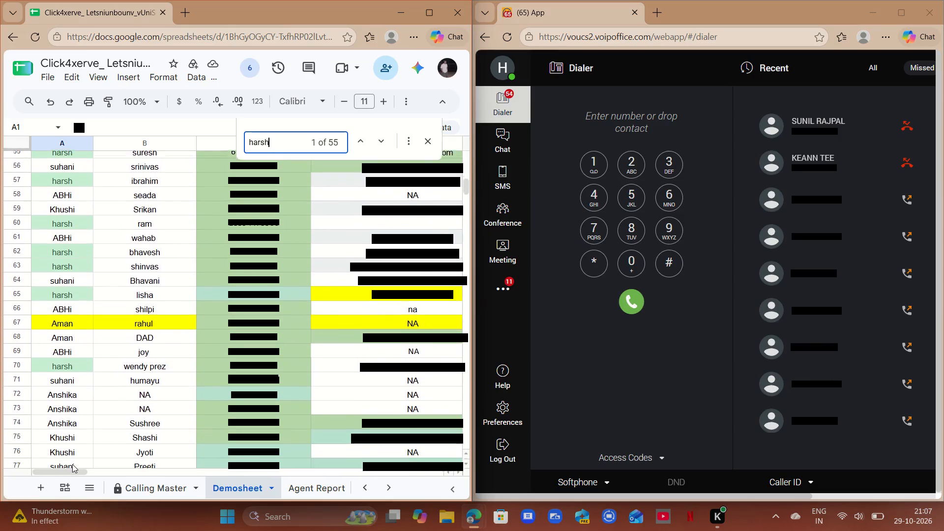
{"action": "scroll", "coordinate": [72, 464], "scroll_direction": "down", "scroll_amount": 3}
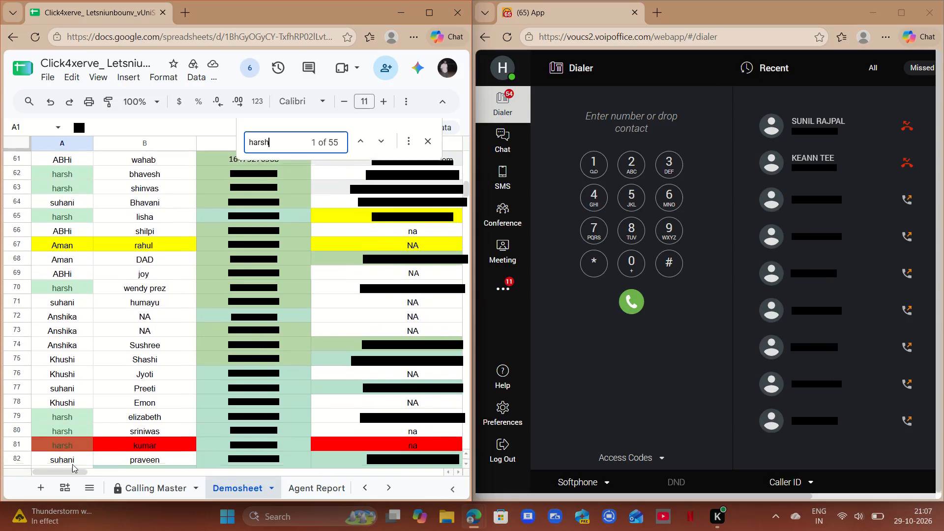
{"action": "scroll", "coordinate": [72, 464], "scroll_direction": "down", "scroll_amount": 3}
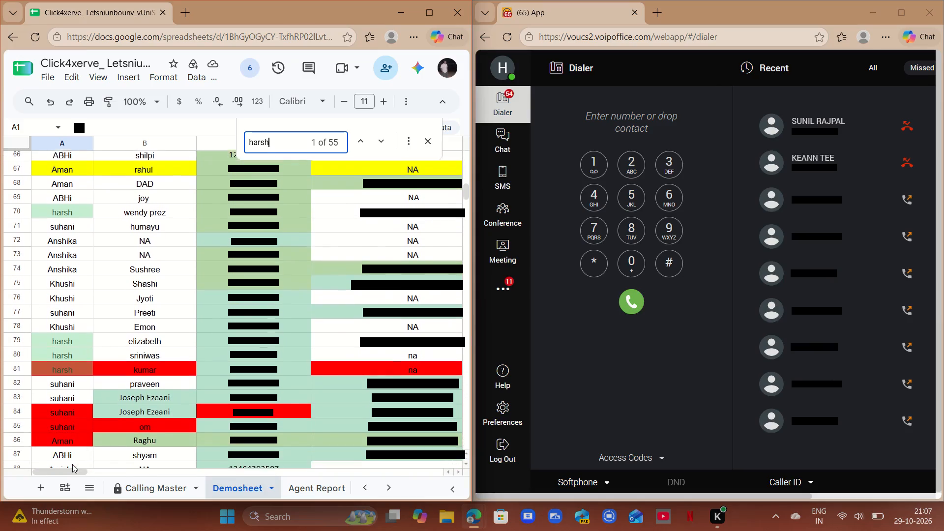
{"action": "scroll", "coordinate": [72, 464], "scroll_direction": "down", "scroll_amount": 1}
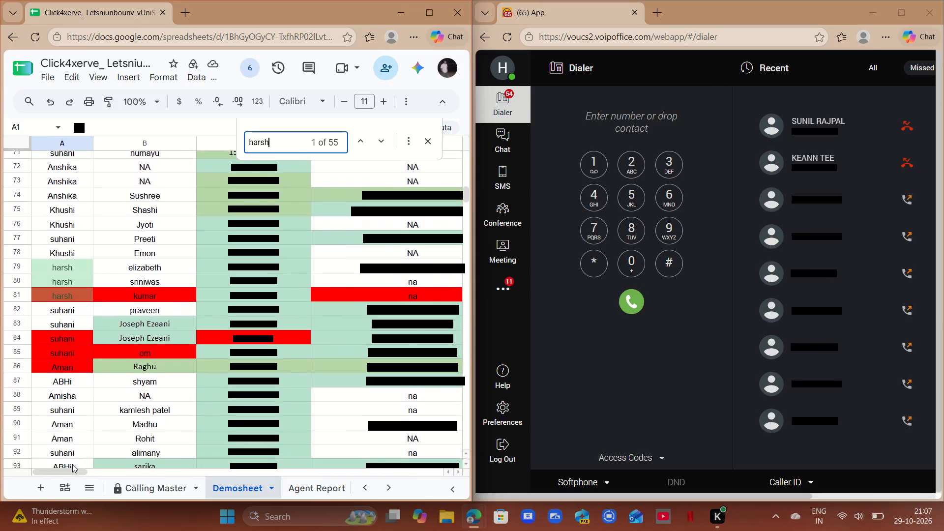
{"action": "scroll", "coordinate": [72, 464], "scroll_direction": "down", "scroll_amount": 2}
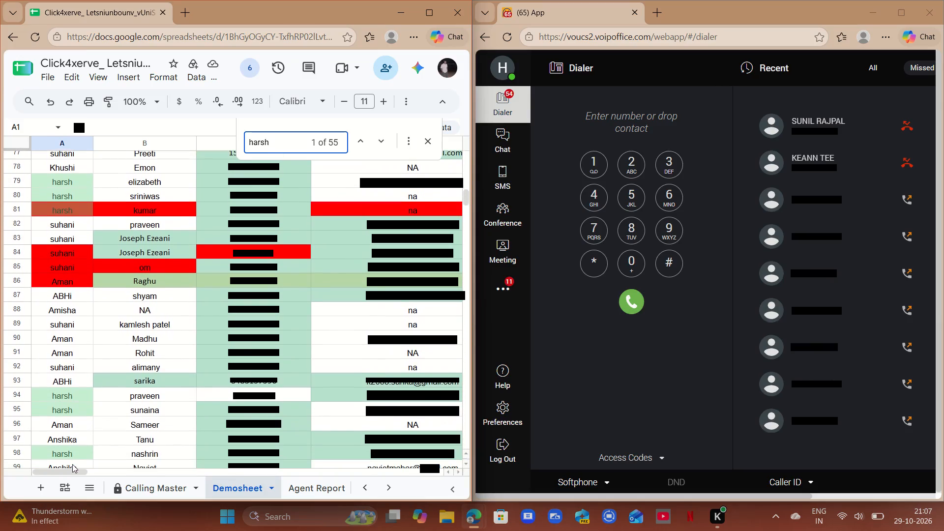
{"action": "scroll", "coordinate": [72, 464], "scroll_direction": "down", "scroll_amount": 2}
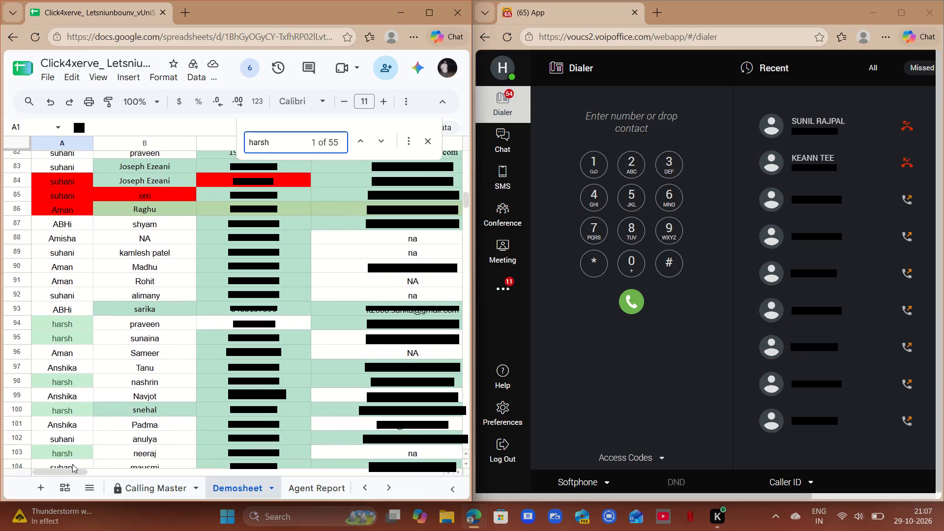
{"action": "scroll", "coordinate": [72, 464], "scroll_direction": "down", "scroll_amount": 3}
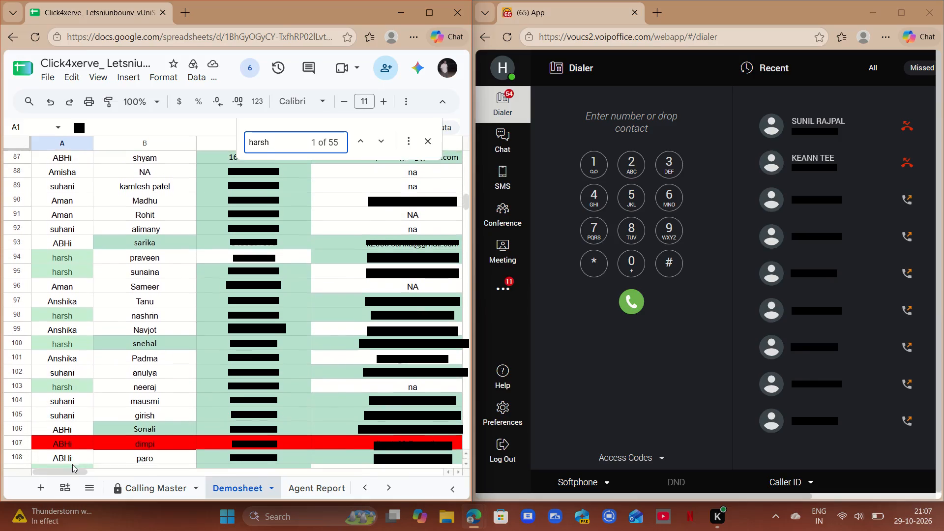
{"action": "scroll", "coordinate": [72, 464], "scroll_direction": "down", "scroll_amount": 3}
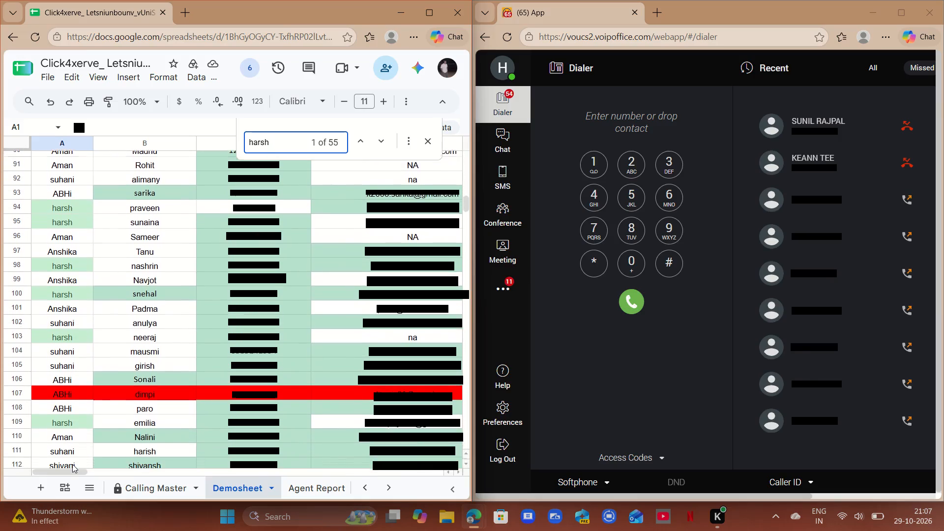
{"action": "scroll", "coordinate": [72, 464], "scroll_direction": "down", "scroll_amount": 2}
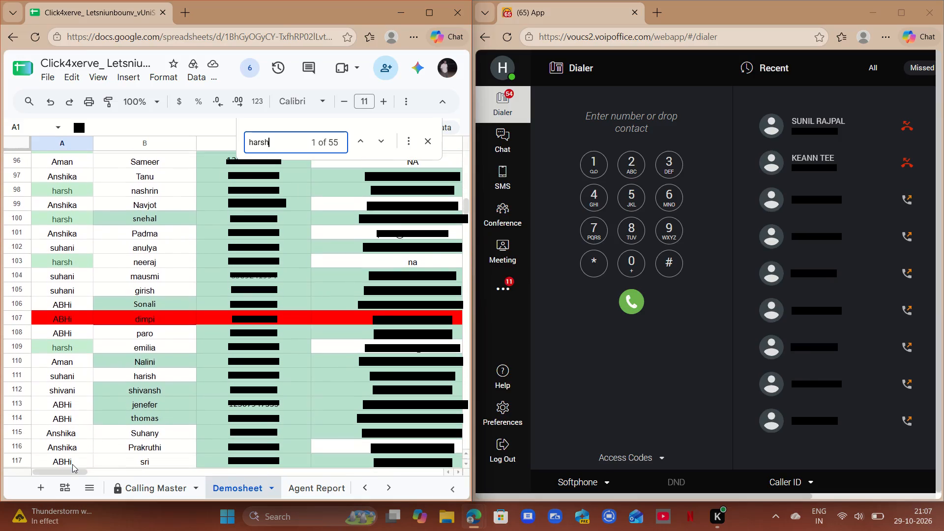
{"action": "scroll", "coordinate": [72, 464], "scroll_direction": "down", "scroll_amount": 2}
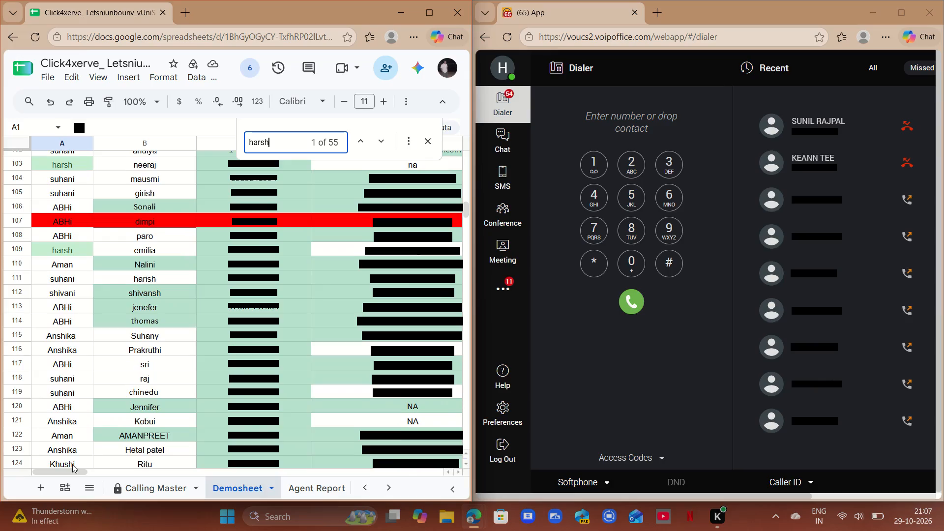
{"action": "scroll", "coordinate": [72, 464], "scroll_direction": "down", "scroll_amount": 2}
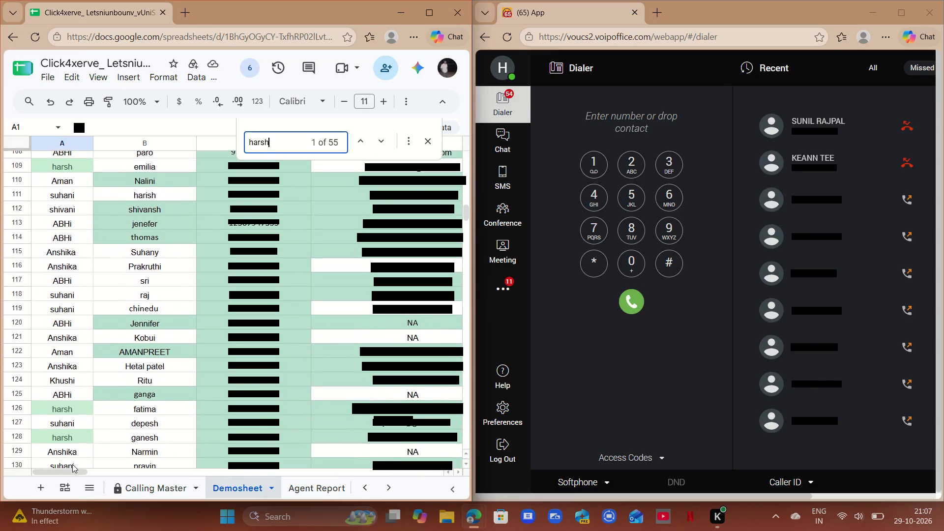
{"action": "scroll", "coordinate": [72, 464], "scroll_direction": "down", "scroll_amount": 2}
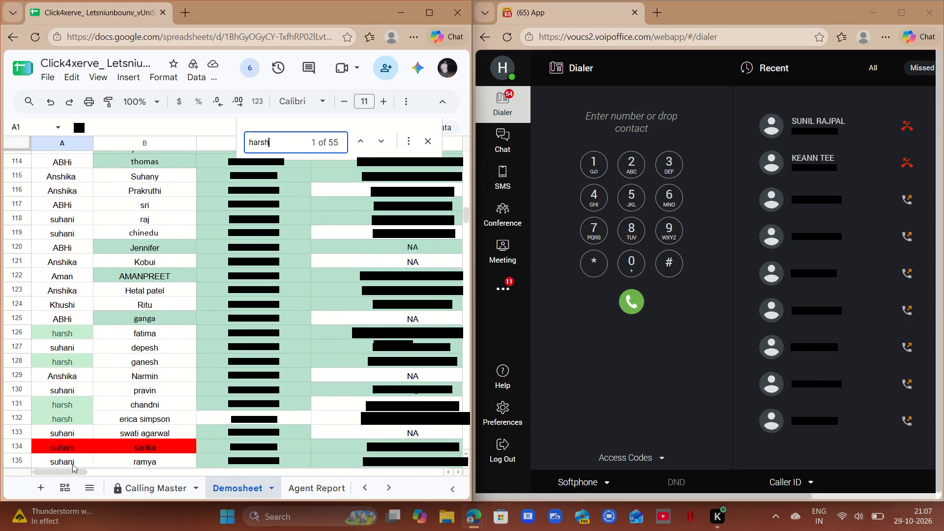
{"action": "scroll", "coordinate": [72, 464], "scroll_direction": "down", "scroll_amount": 3}
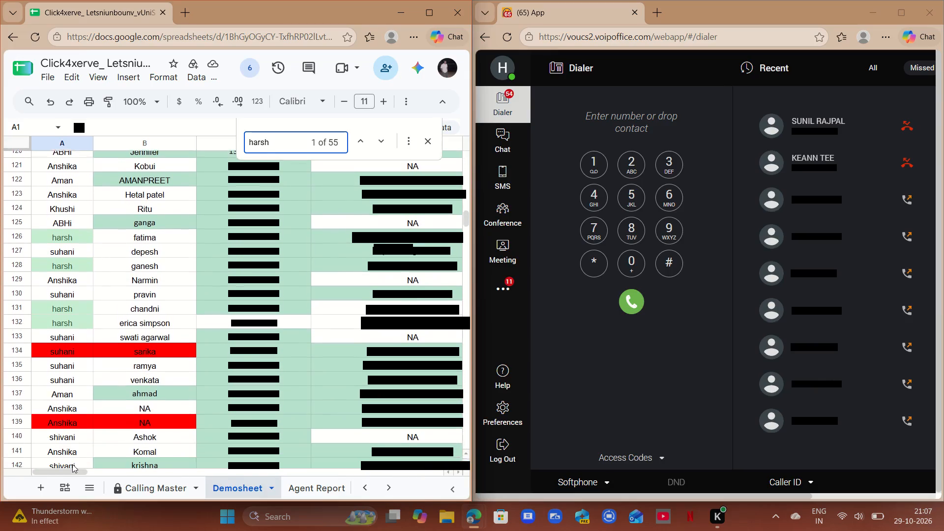
{"action": "scroll", "coordinate": [72, 464], "scroll_direction": "down", "scroll_amount": 3}
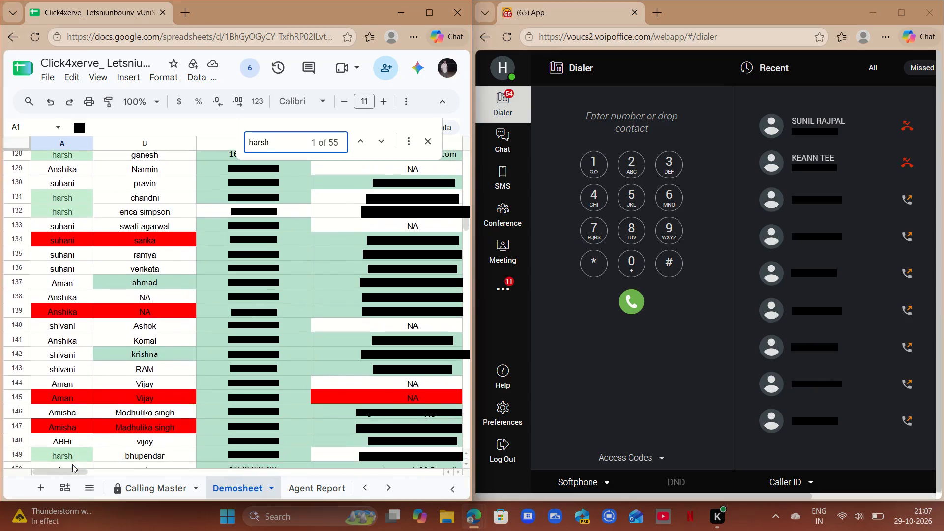
{"action": "scroll", "coordinate": [72, 464], "scroll_direction": "down", "scroll_amount": 2}
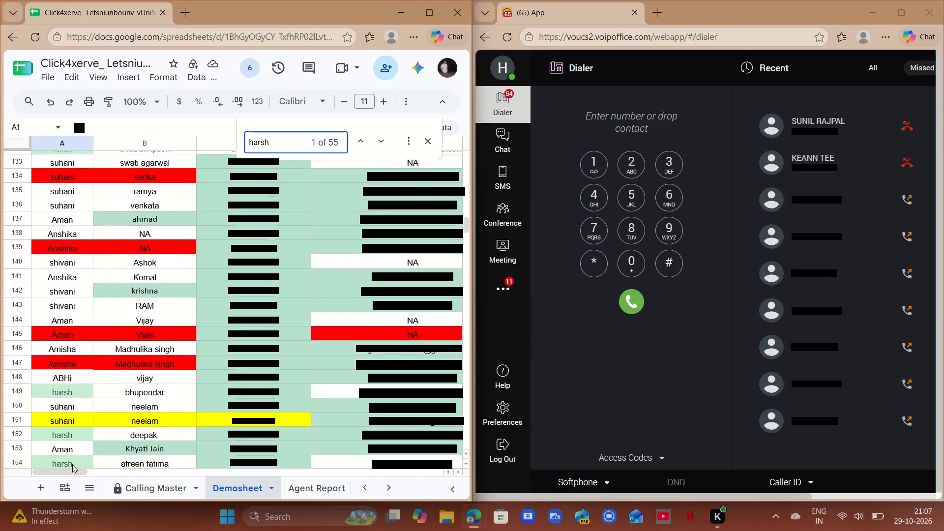
{"action": "scroll", "coordinate": [72, 464], "scroll_direction": "down", "scroll_amount": 3}
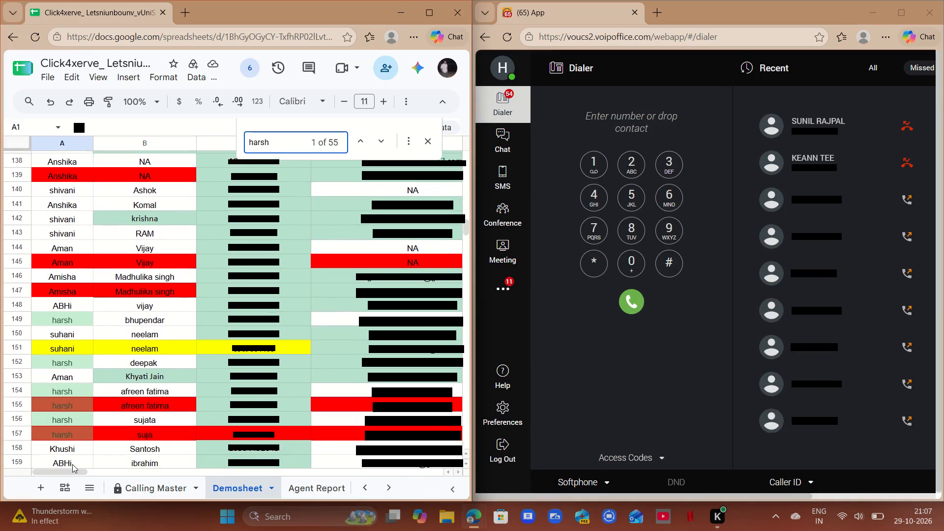
{"action": "scroll", "coordinate": [72, 464], "scroll_direction": "down", "scroll_amount": 3}
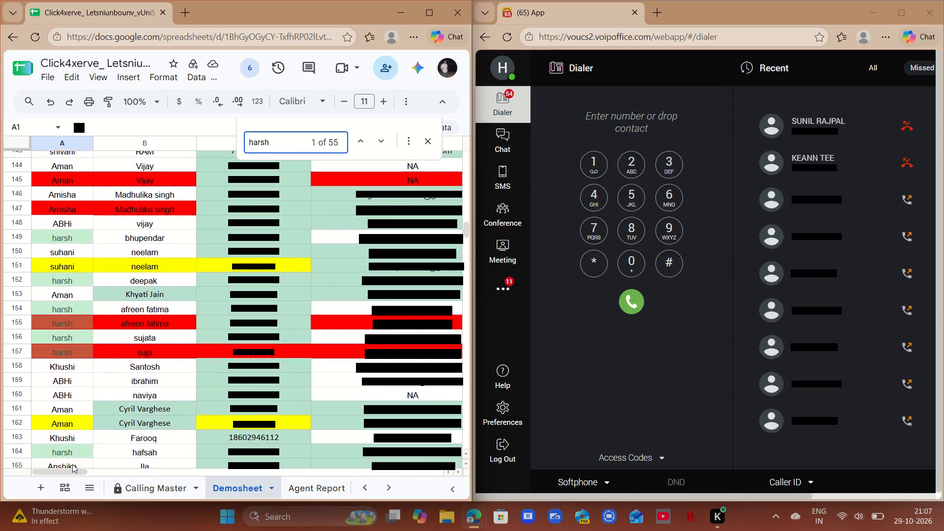
{"action": "scroll", "coordinate": [72, 464], "scroll_direction": "down", "scroll_amount": 8}
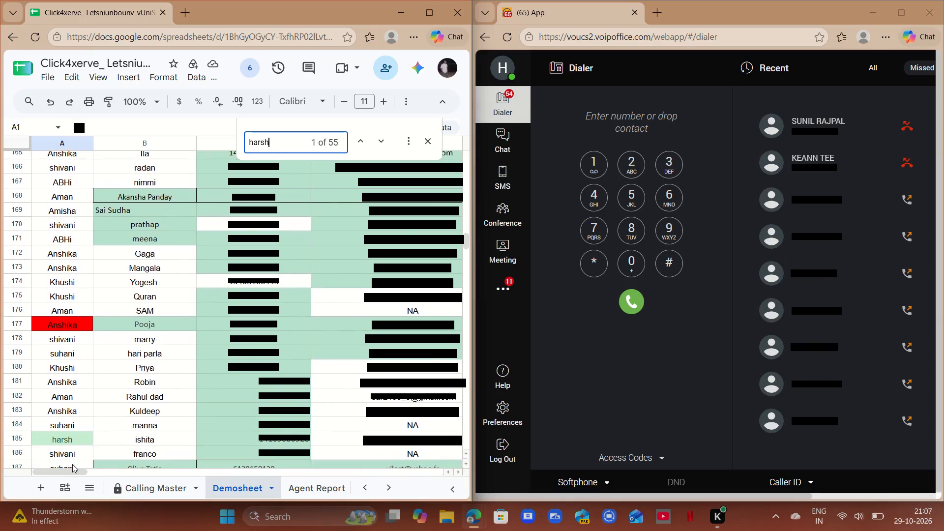
{"action": "scroll", "coordinate": [72, 464], "scroll_direction": "down", "scroll_amount": 2}
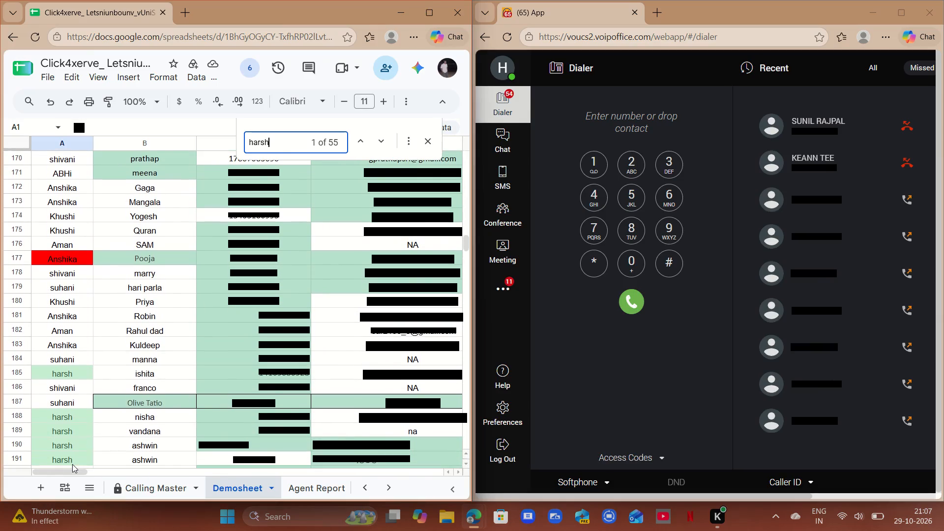
{"action": "scroll", "coordinate": [72, 464], "scroll_direction": "down", "scroll_amount": 4}
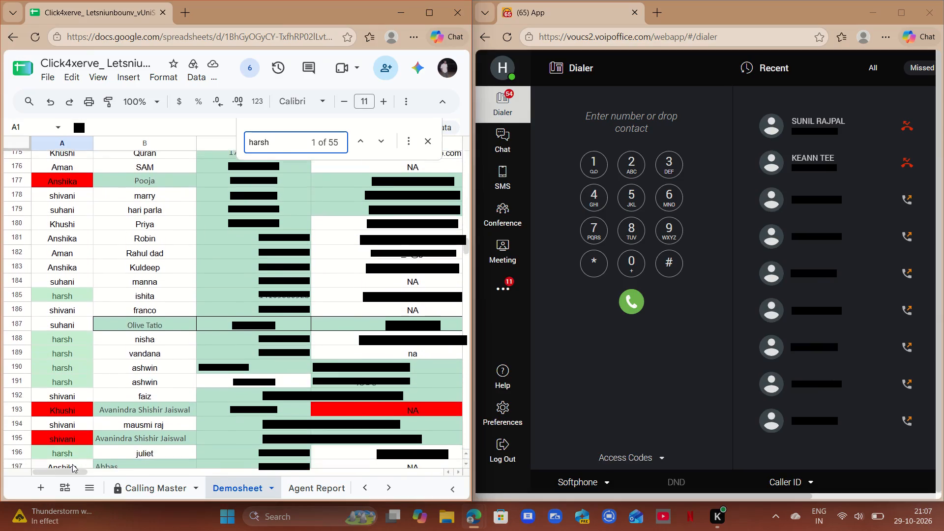
{"action": "scroll", "coordinate": [72, 464], "scroll_direction": "down", "scroll_amount": 2}
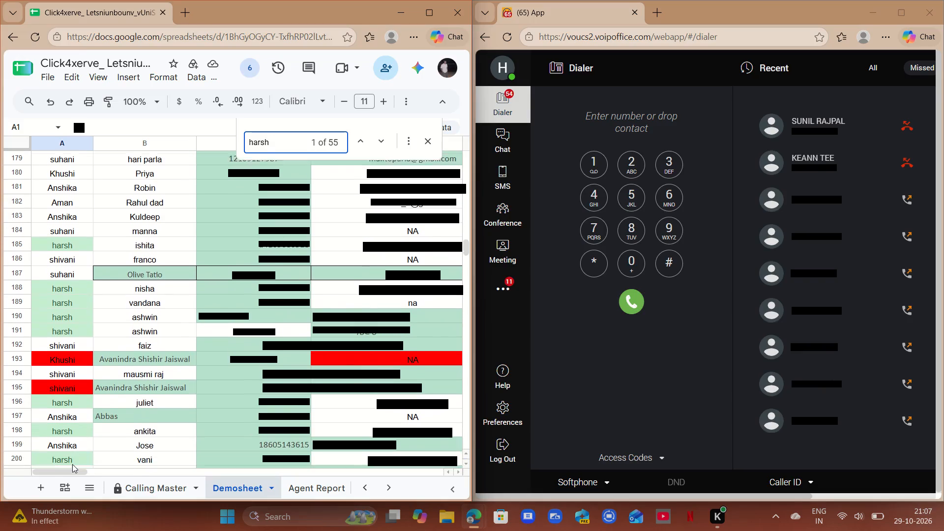
{"action": "scroll", "coordinate": [72, 464], "scroll_direction": "down", "scroll_amount": 3}
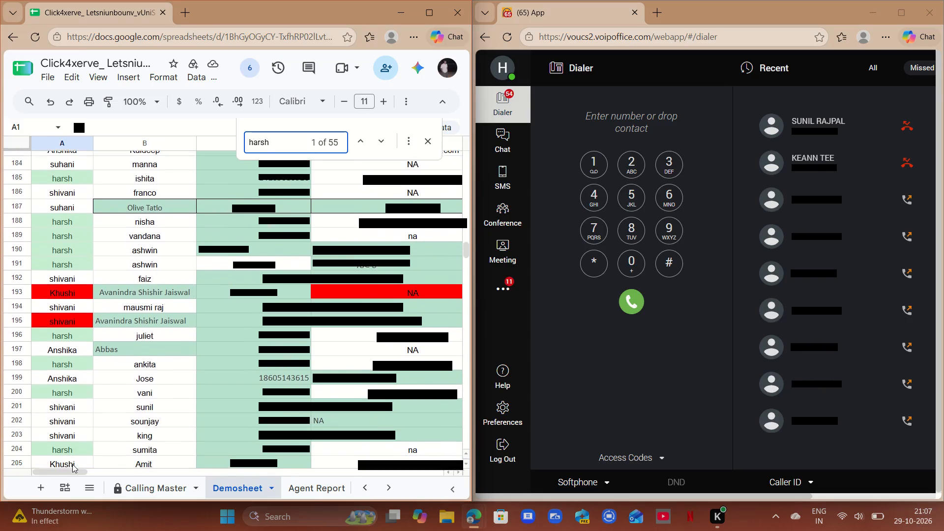
Check the last filled rows of the Demosheet and close the search for "harsh".
{"action": "scroll", "coordinate": [72, 464], "scroll_direction": "down", "scroll_amount": 2}
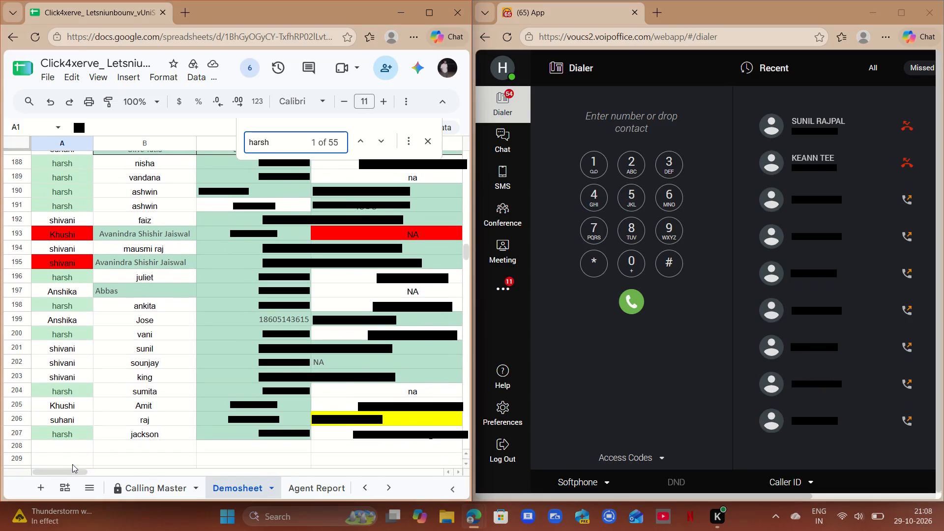
{"action": "left_click", "coordinate": [430, 140]}
Open the Calling Master sheet and examine the agent, status and remarks columns through its follow-up and unactioned rows.
{"action": "left_click", "coordinate": [163, 499]}
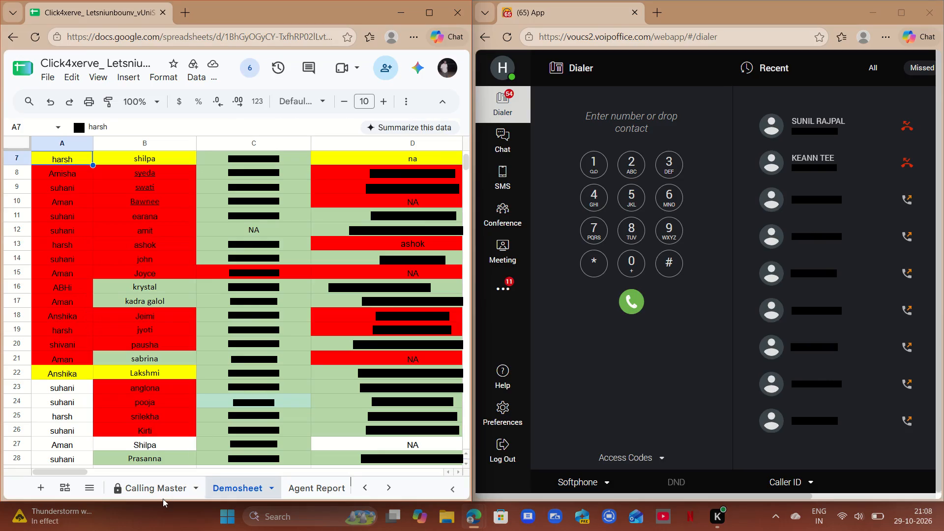
{"action": "left_click", "coordinate": [166, 494]}
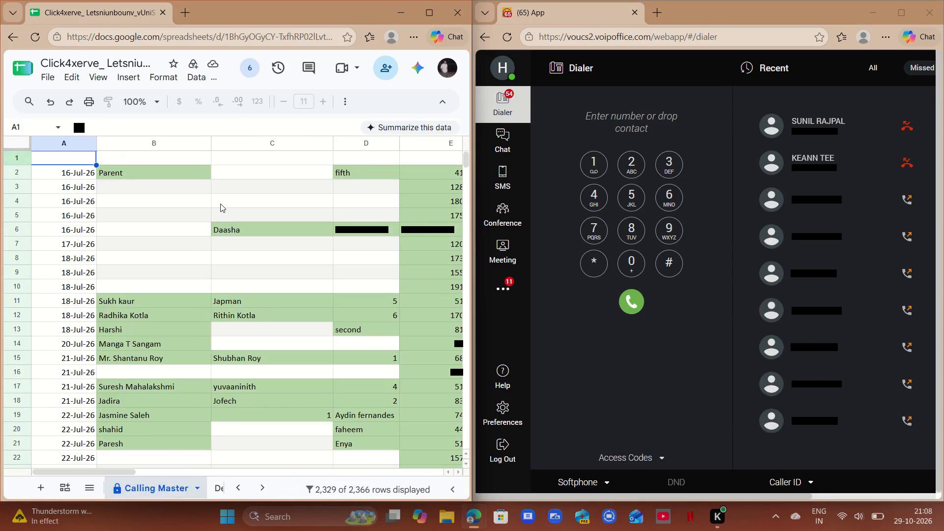
{"action": "scroll", "coordinate": [220, 204], "scroll_direction": "left", "scroll_amount": 6}
{"action": "scroll", "coordinate": [220, 204], "scroll_direction": "down", "scroll_amount": 7}
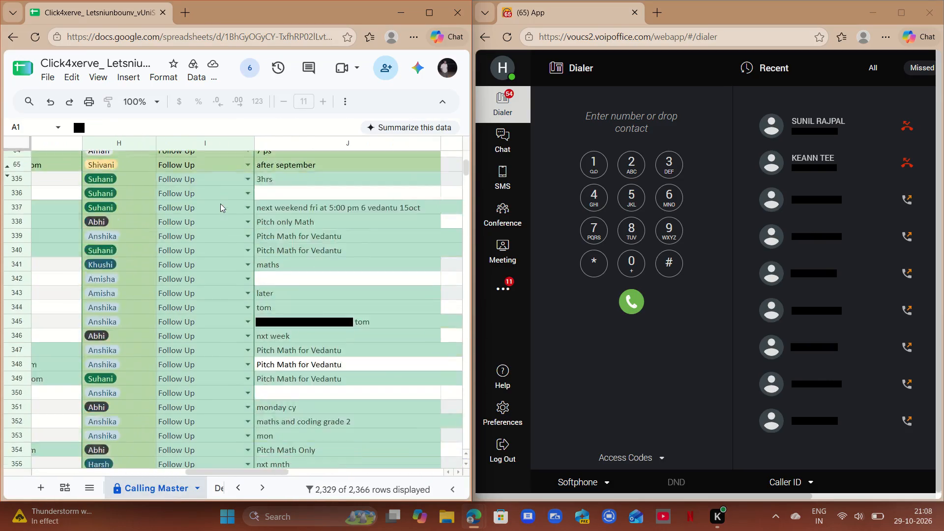
{"action": "scroll", "coordinate": [220, 204], "scroll_direction": "down", "scroll_amount": 13}
{"action": "scroll", "coordinate": [220, 204], "scroll_direction": "up", "scroll_amount": 1}
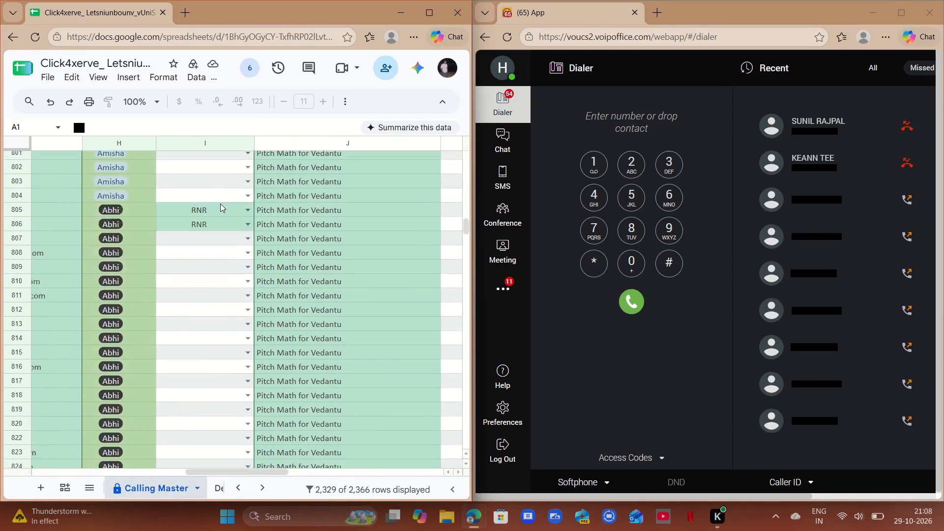
{"action": "scroll", "coordinate": [220, 204], "scroll_direction": "up", "scroll_amount": 10}
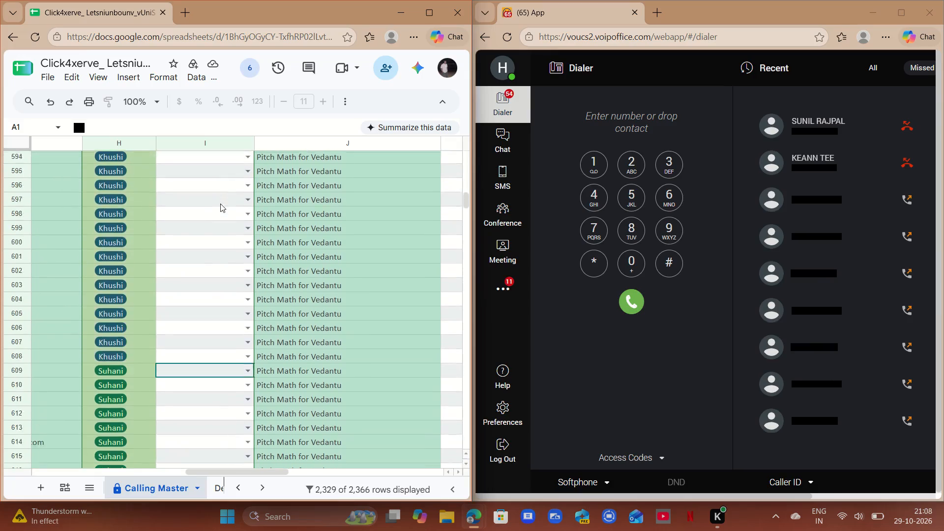
{"action": "scroll", "coordinate": [220, 204], "scroll_direction": "up", "scroll_amount": 1}
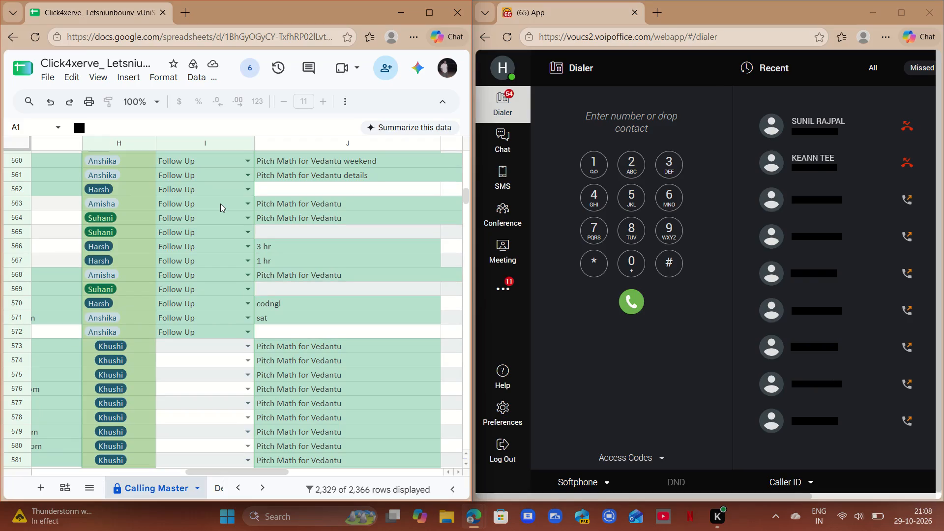
Copy the number of the topmost missed call in the dialer's recent calls and call it.
{"action": "double_click", "coordinate": [799, 130]}
{"action": "key", "text": "ctrl+c"}
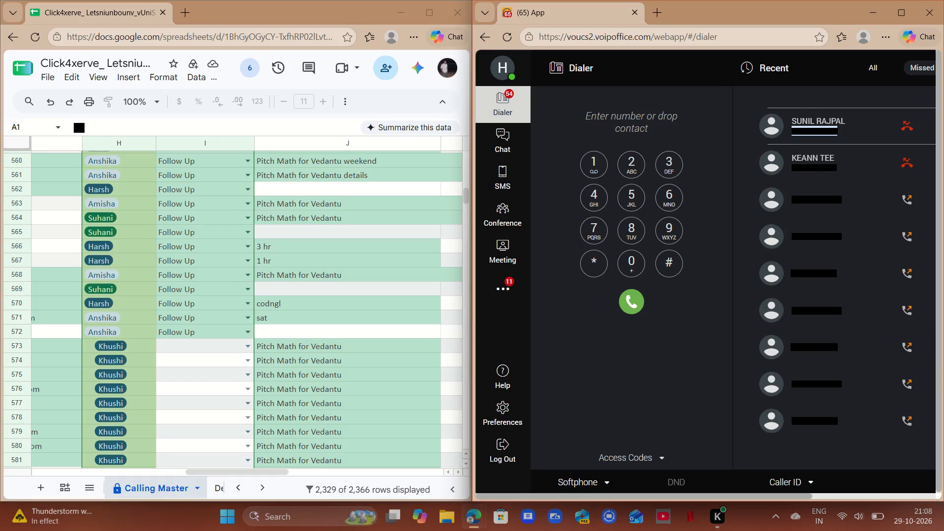
{"action": "left_click", "coordinate": [603, 109]}
{"action": "key", "text": "ctrl+v"}
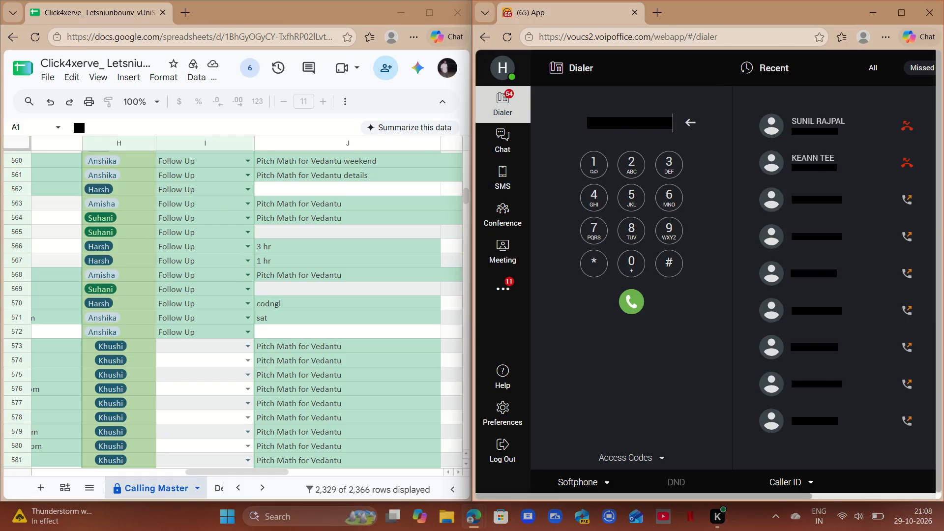
{"action": "key", "text": "Return"}
During the call, view the contact columns of the Calling Master, check the Dashboard sheet and return to the Calling Master.
{"action": "scroll", "coordinate": [184, 226], "scroll_direction": "right", "scroll_amount": 1}
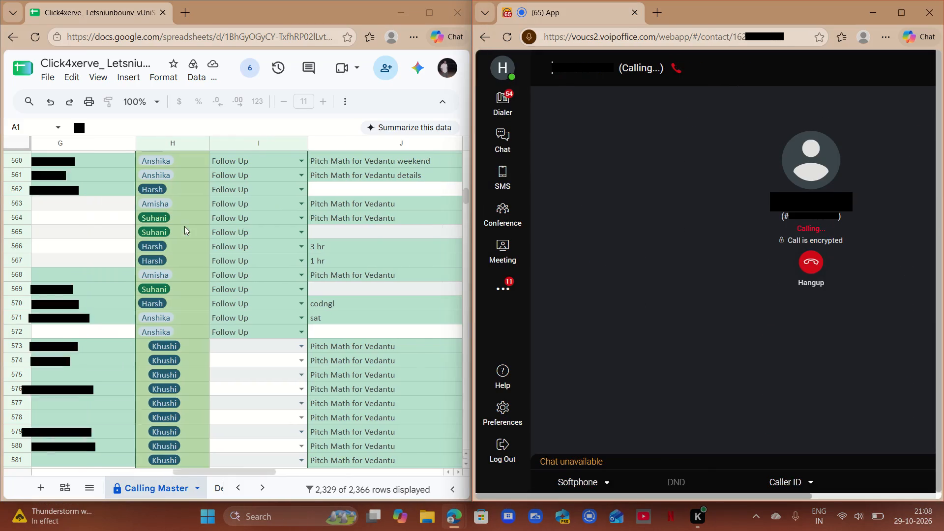
{"action": "scroll", "coordinate": [184, 226], "scroll_direction": "right", "scroll_amount": 2}
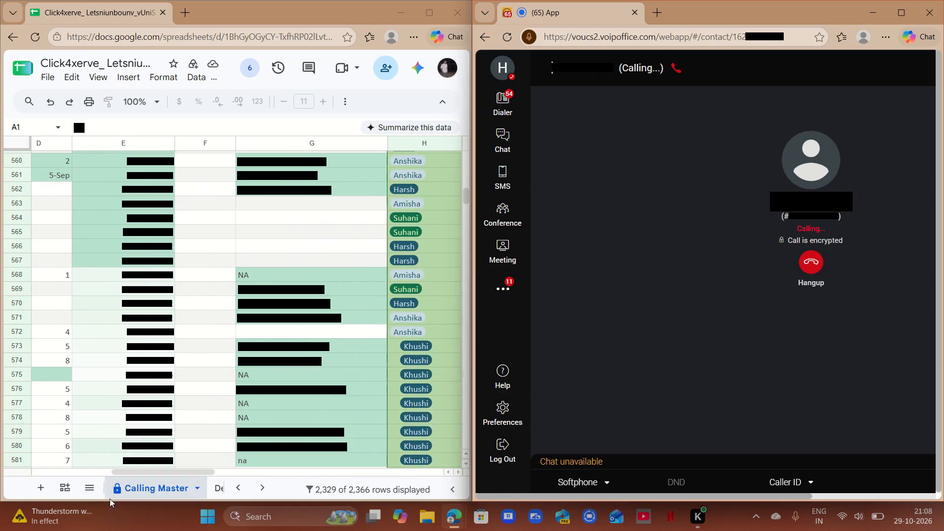
{"action": "scroll", "coordinate": [126, 493], "scroll_direction": "right", "scroll_amount": 1}
{"action": "left_click", "coordinate": [126, 493]}
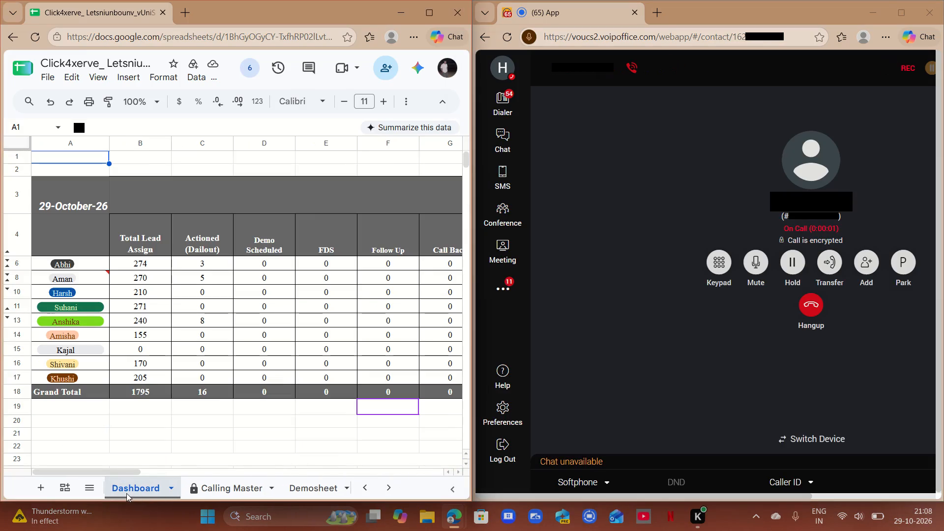
{"action": "left_click", "coordinate": [221, 491]}
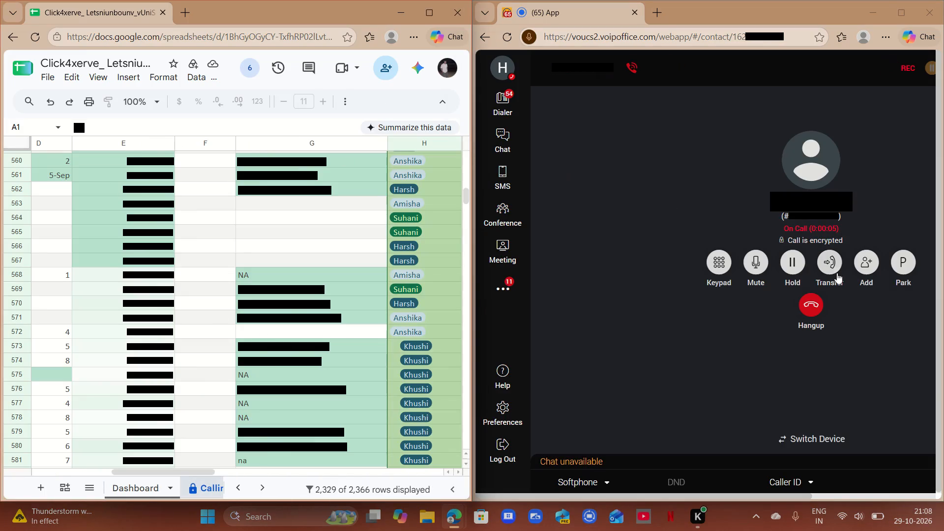
Hang up the ongoing call.
{"action": "left_click", "coordinate": [811, 307]}
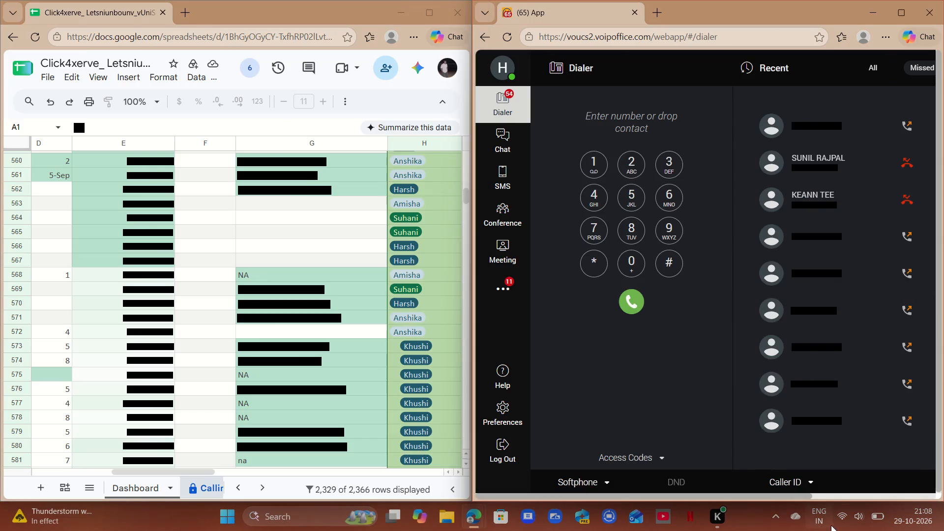
Copy the number of the second missed call in the dialer's recent calls and call it.
{"action": "double_click", "coordinate": [819, 204]}
{"action": "key", "text": "ctrl+c"}
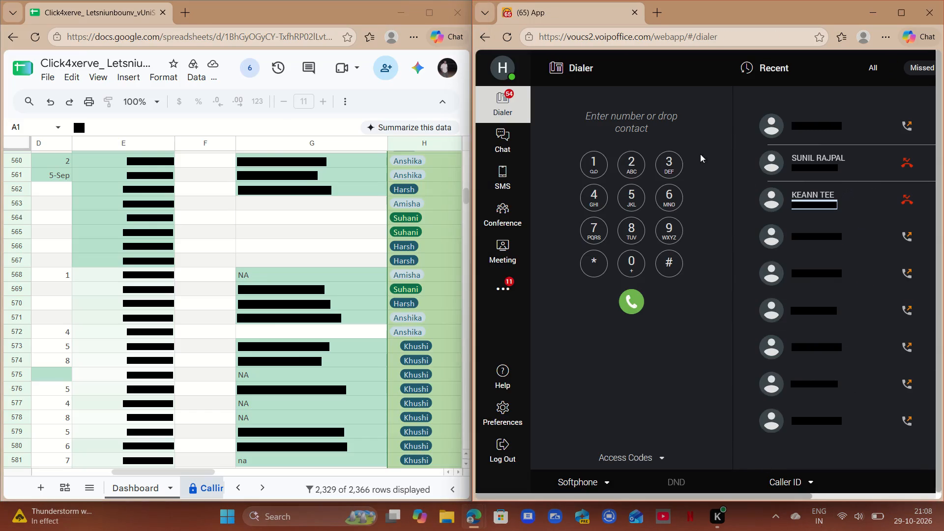
{"action": "left_click", "coordinate": [584, 96]}
{"action": "key", "text": "ctrl+v"}
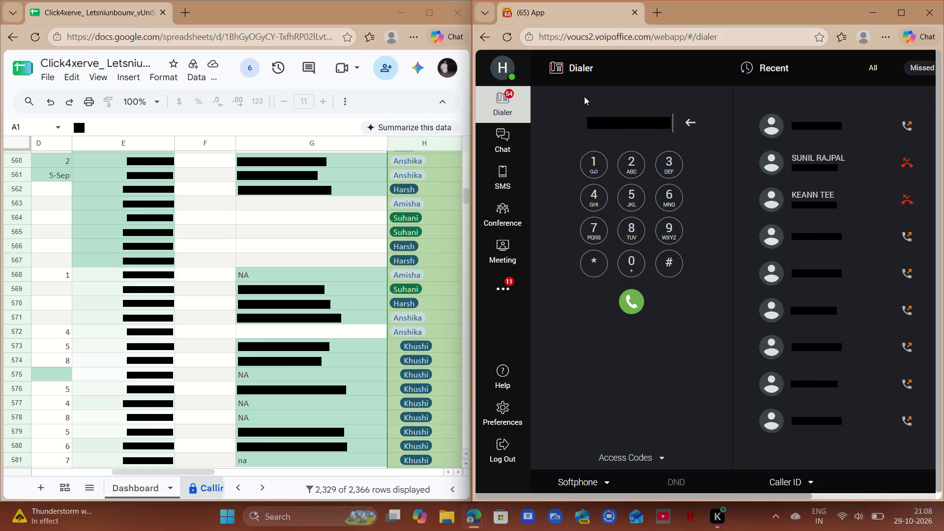
{"action": "key", "text": "Return"}
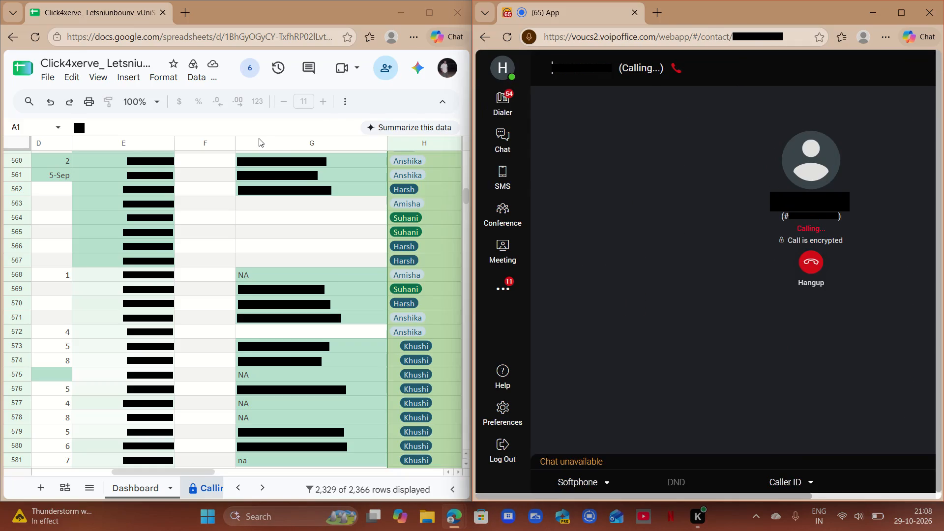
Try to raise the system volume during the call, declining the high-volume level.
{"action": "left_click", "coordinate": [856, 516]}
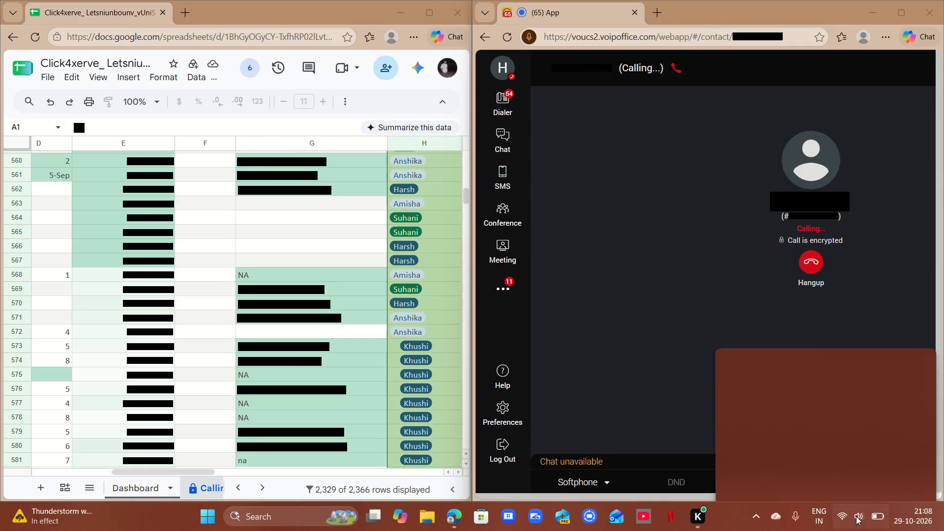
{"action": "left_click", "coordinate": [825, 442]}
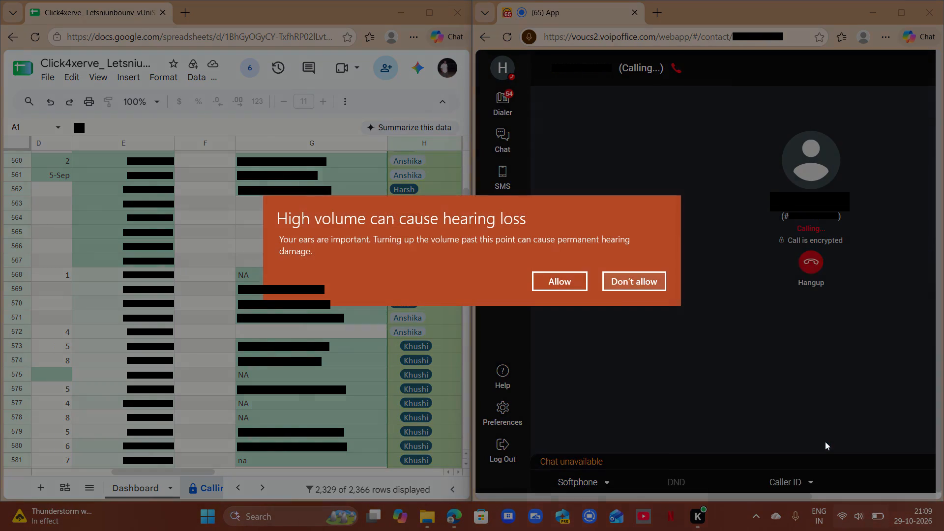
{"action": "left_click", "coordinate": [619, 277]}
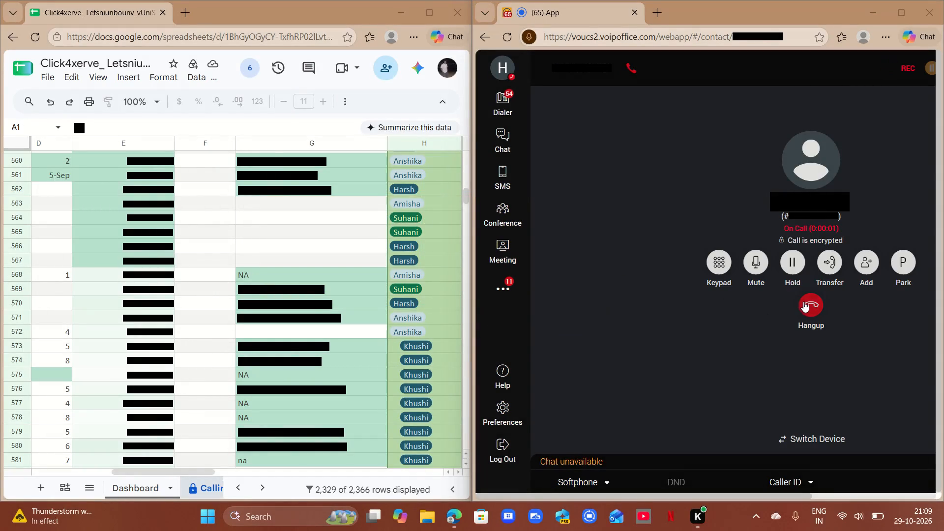
Hang up the call to the second missed caller.
{"action": "left_click", "coordinate": [804, 300]}
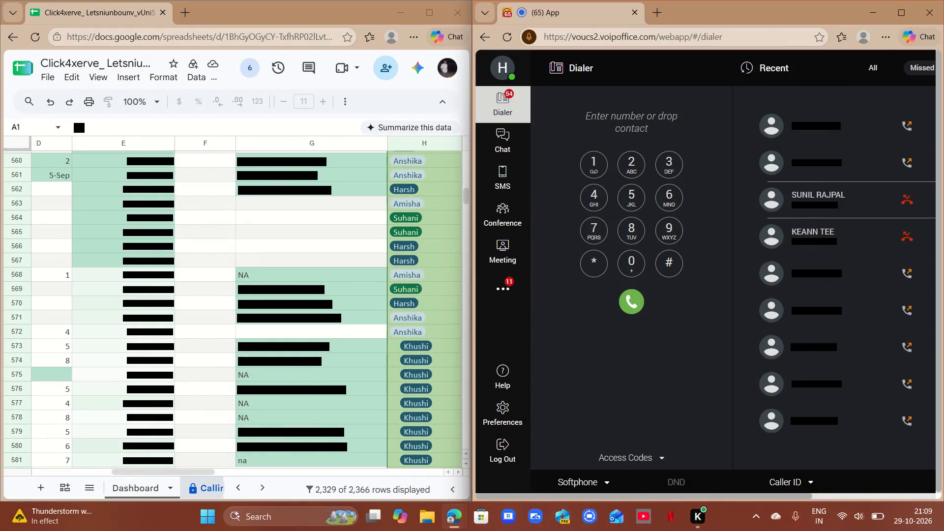
Copy the number of the upper missed call in the dialer's recent calls and call it again.
{"action": "double_click", "coordinate": [818, 200]}
{"action": "double_click", "coordinate": [811, 205]}
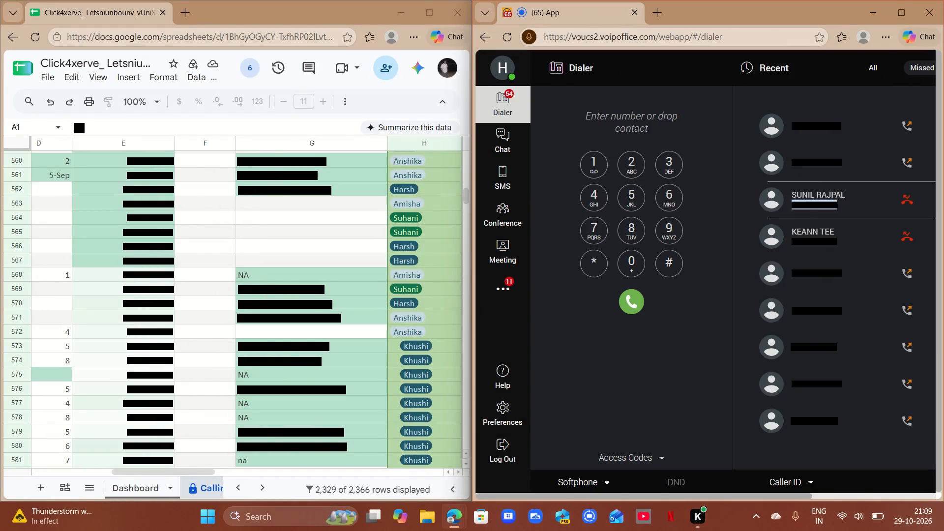
{"action": "key", "text": "ctrl+c"}
{"action": "left_click", "coordinate": [593, 120]}
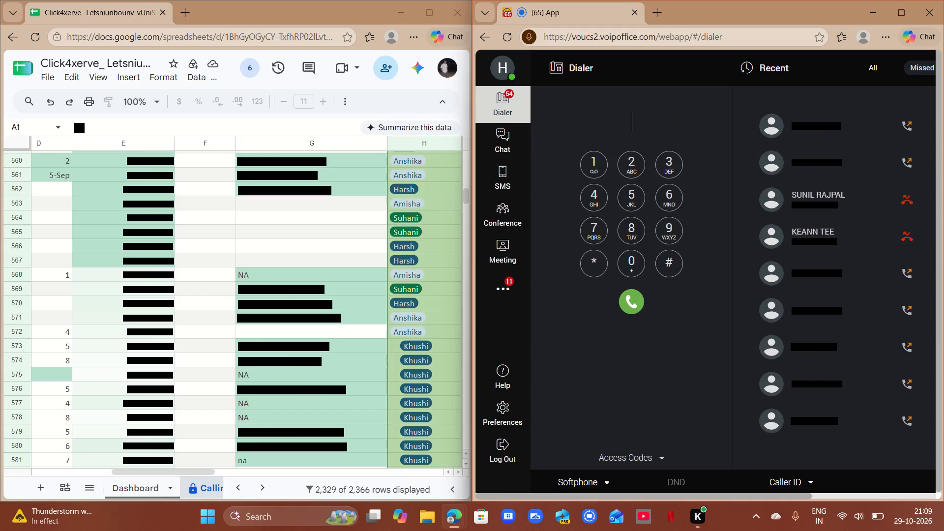
{"action": "key", "text": "ctrl+v"}
{"action": "key", "text": "Return"}
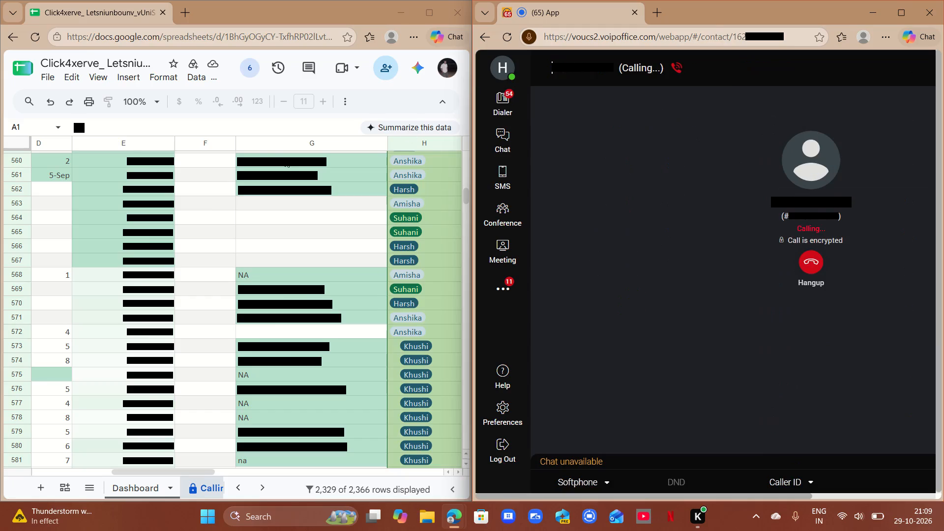
Copy the phone number in column E of row 570, a Follow Up lead assigned to Harsh, in the Calling Master.
{"action": "scroll", "coordinate": [206, 205], "scroll_direction": "down", "scroll_amount": 1}
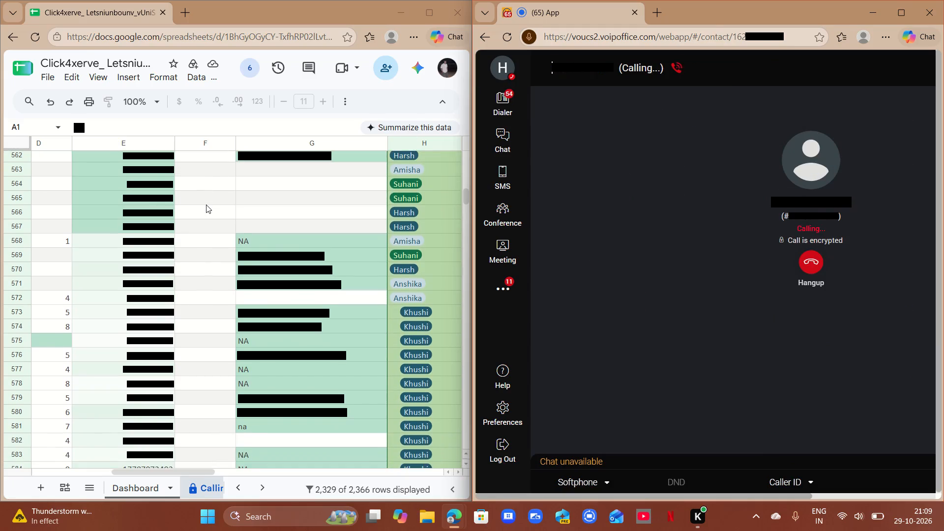
{"action": "scroll", "coordinate": [206, 205], "scroll_direction": "down", "scroll_amount": 1}
{"action": "scroll", "coordinate": [206, 205], "scroll_direction": "left", "scroll_amount": 4}
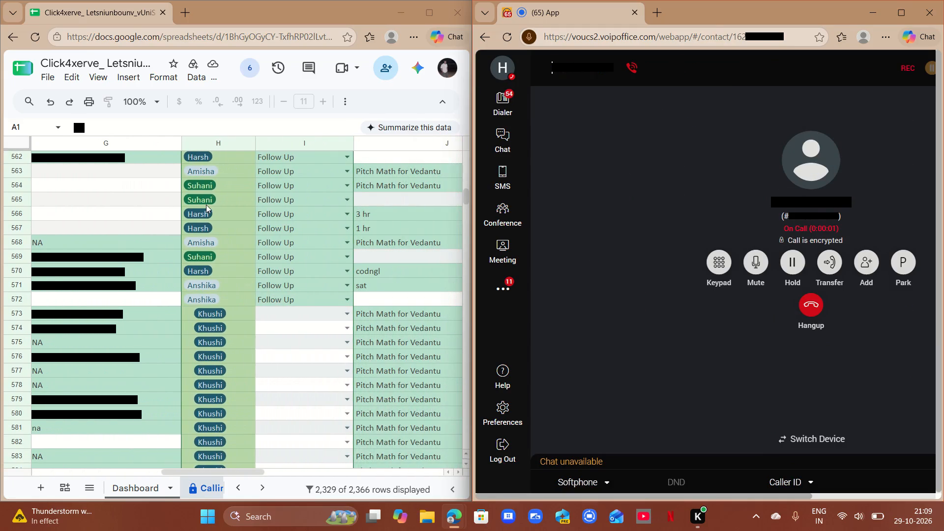
{"action": "scroll", "coordinate": [194, 273], "scroll_direction": "right", "scroll_amount": 1}
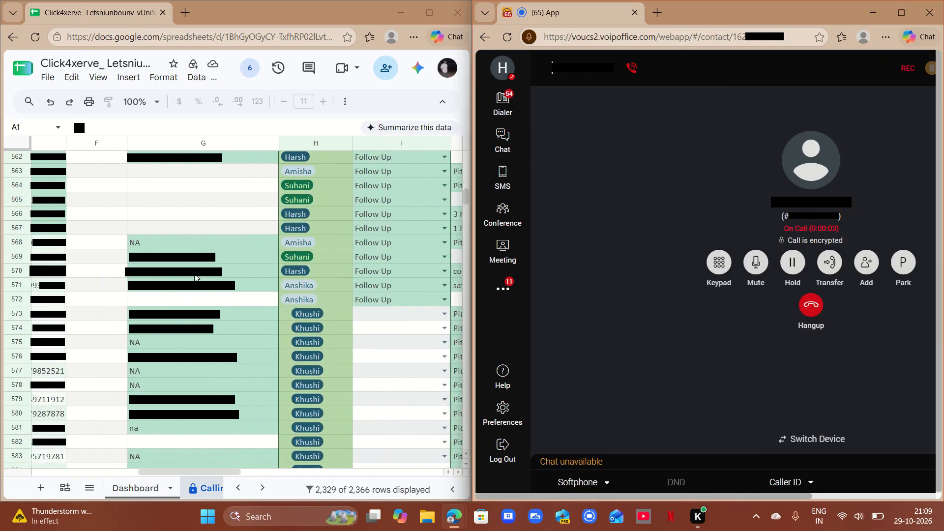
{"action": "scroll", "coordinate": [194, 273], "scroll_direction": "right", "scroll_amount": 1}
{"action": "left_click", "coordinate": [54, 274]}
{"action": "key", "text": "ctrl+c"}
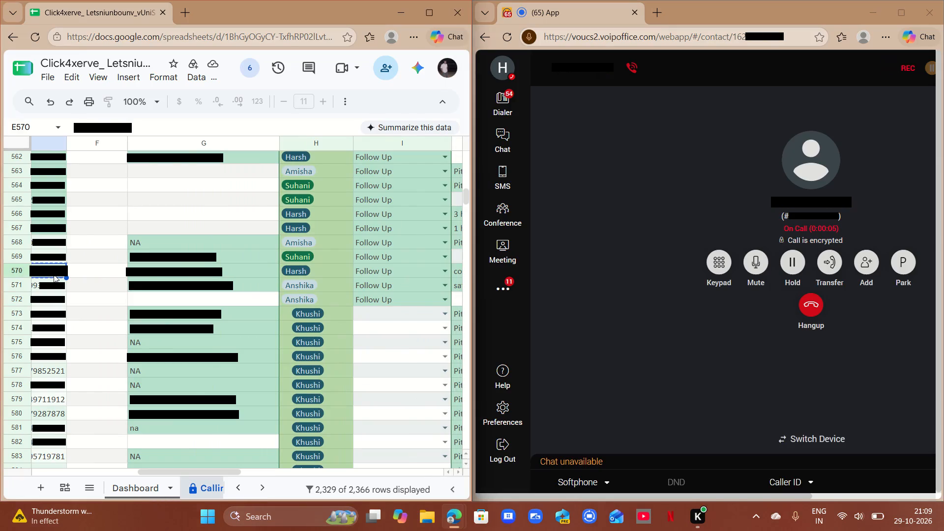
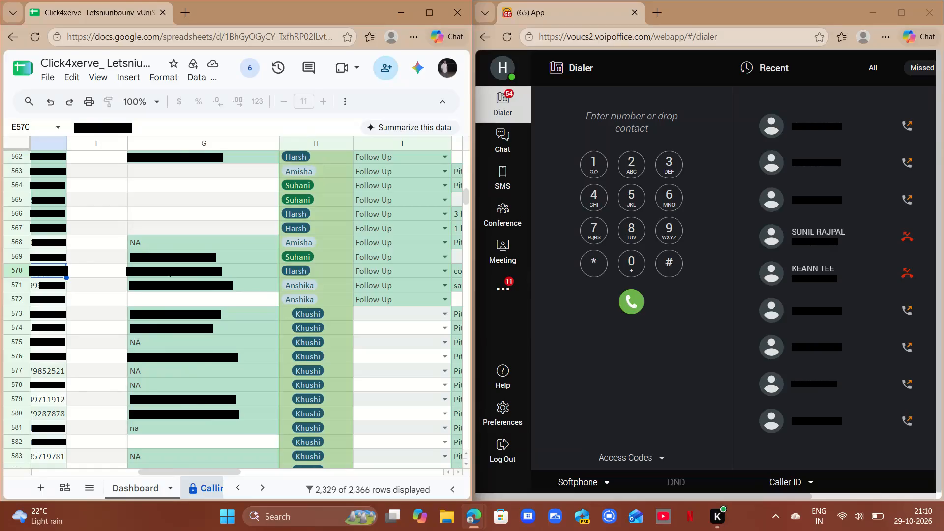
Copy the phone number in column E of row 570, Harsh's Follow Up lead, and call it from the dialer.
{"action": "left_click", "coordinate": [30, 274]}
{"action": "left_click", "coordinate": [48, 273]}
{"action": "key", "text": "ctrl+c"}
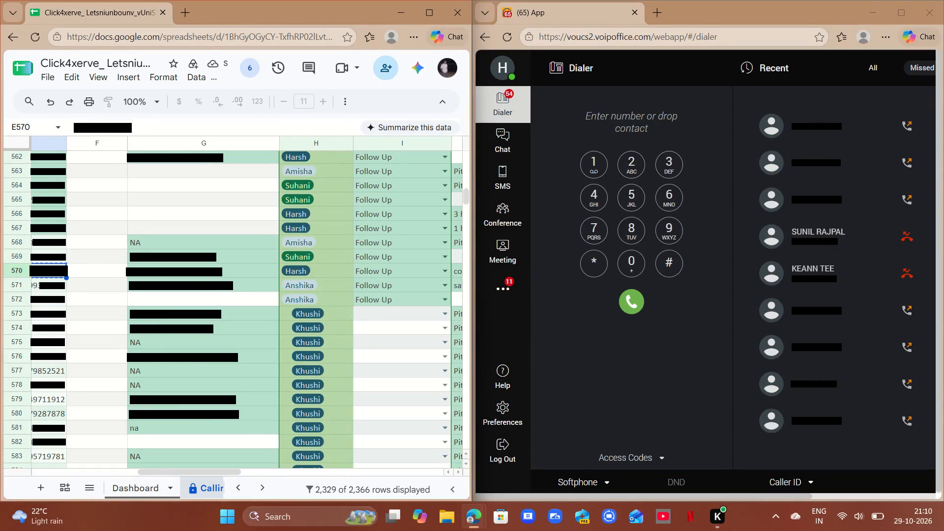
{"action": "left_click", "coordinate": [632, 130]}
{"action": "key", "text": "ctrl+v"}
{"action": "key", "text": "Return"}
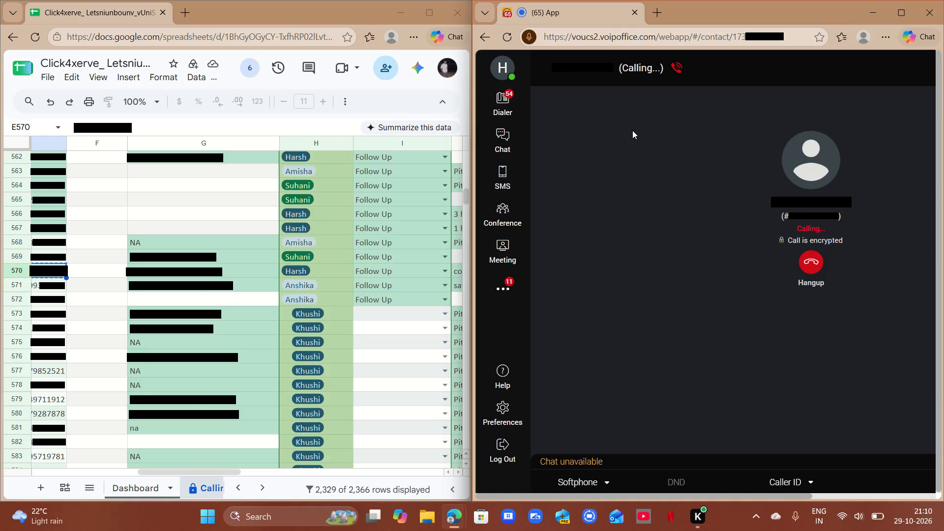
Copy the column E phone number of Harsh's Follow Up lead in row 567 and call it from the dialer.
{"action": "left_click", "coordinate": [60, 227]}
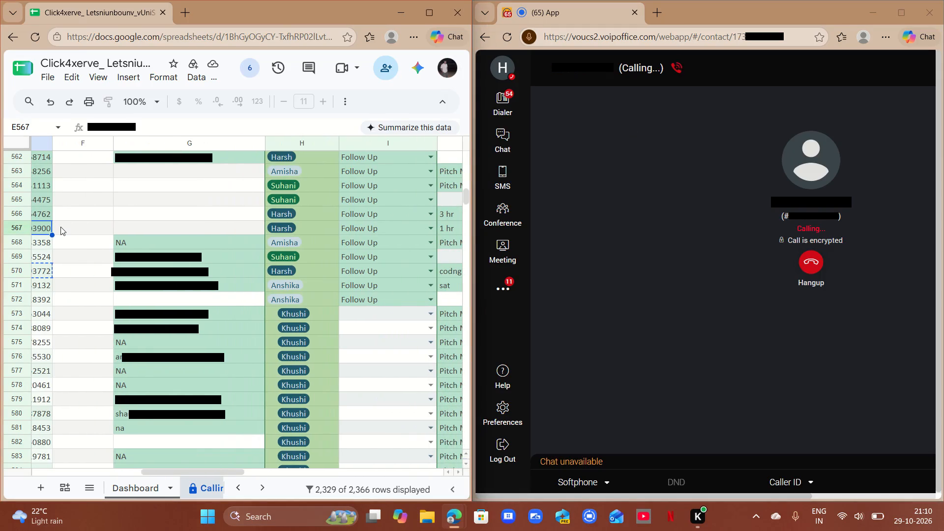
{"action": "key", "text": "ctrl+c"}
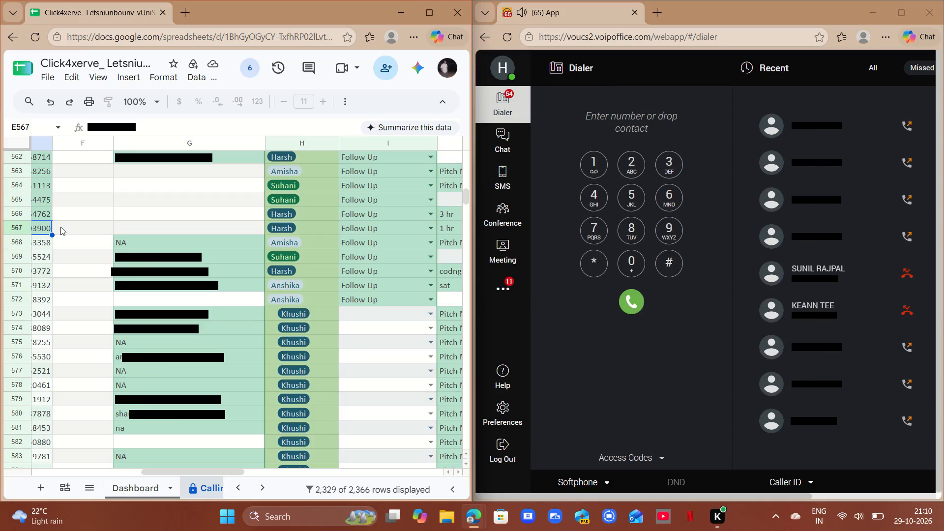
{"action": "left_click", "coordinate": [624, 113]}
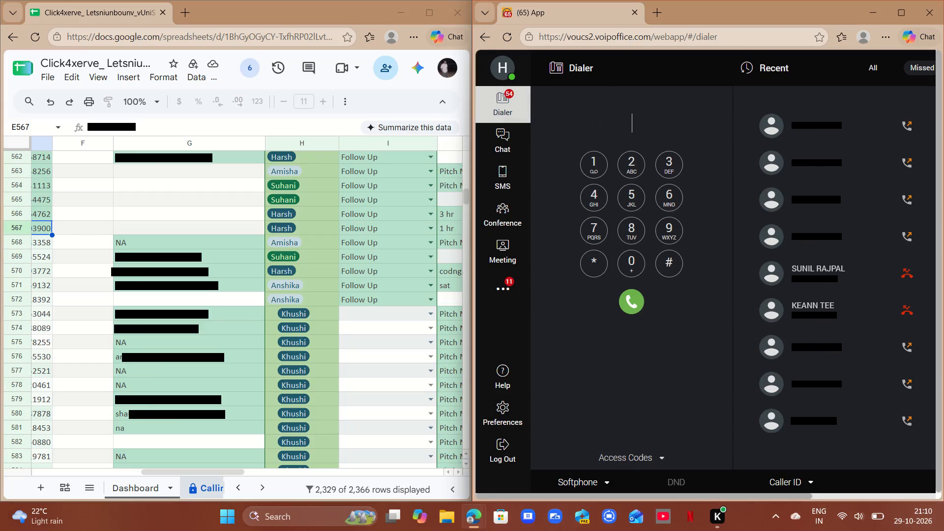
{"action": "key", "text": "ctrl+v"}
{"action": "key", "text": "Return"}
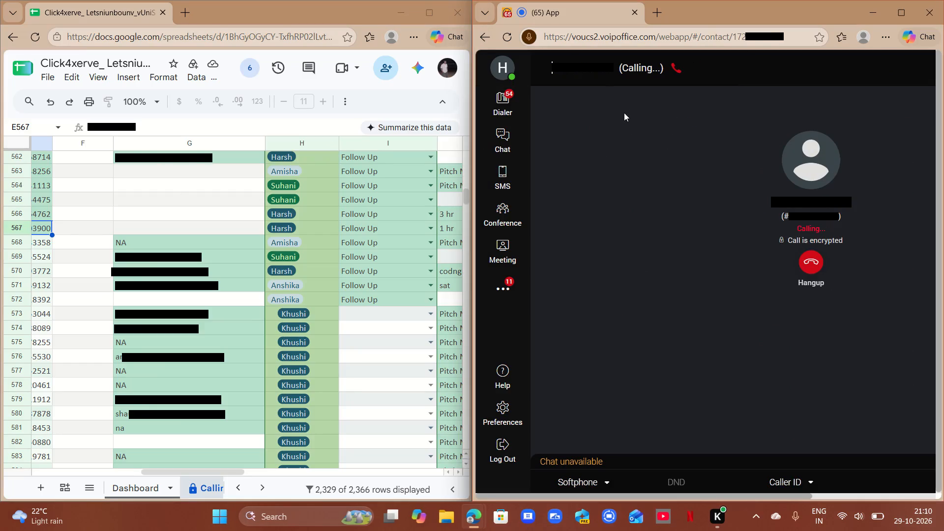
Copy the column E number of Harsh's lead in row 566, end the current call, and call the copied number.
{"action": "left_click", "coordinate": [41, 212]}
{"action": "key", "text": "ctrl+c"}
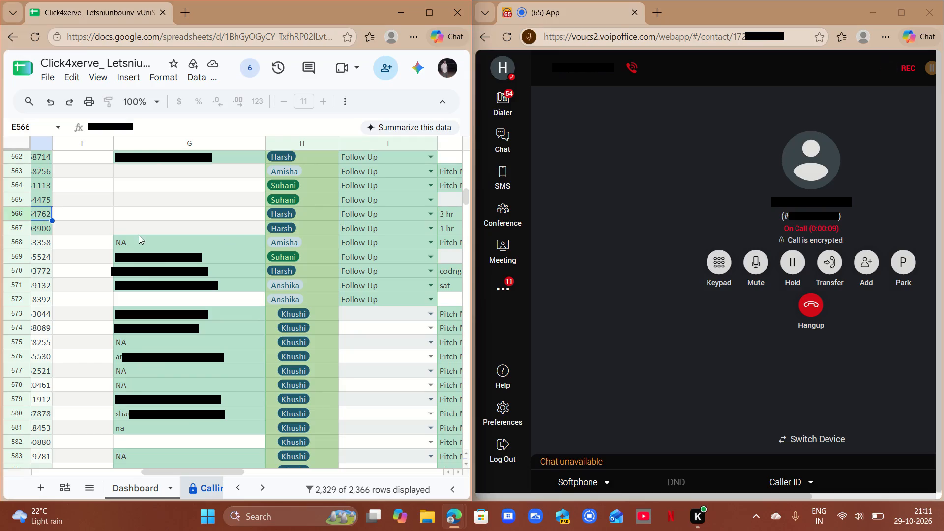
{"action": "left_click", "coordinate": [805, 301]}
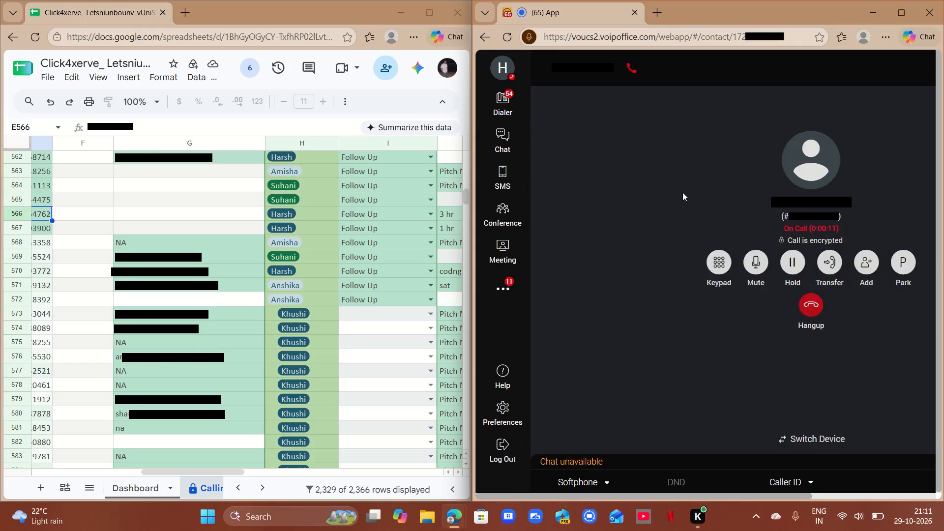
{"action": "left_click", "coordinate": [628, 128]}
{"action": "key", "text": "ctrl+v"}
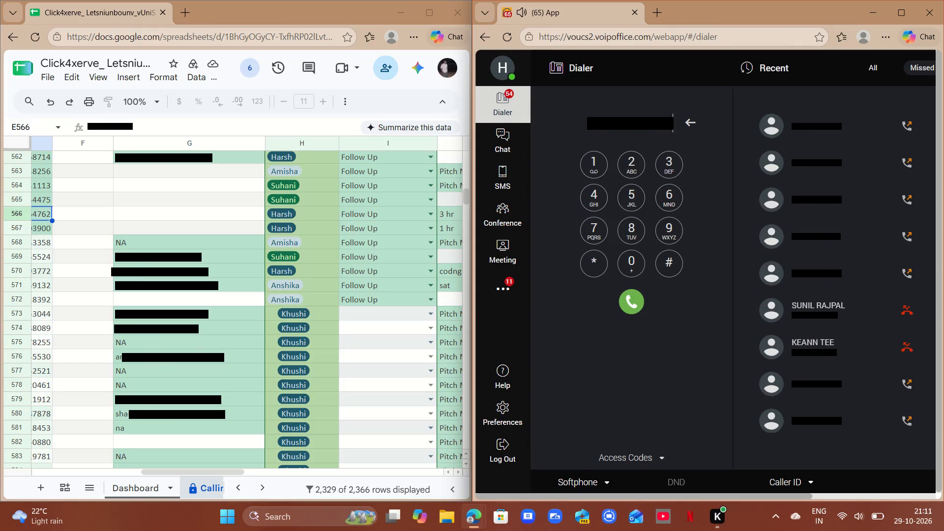
{"action": "key", "text": "Return"}
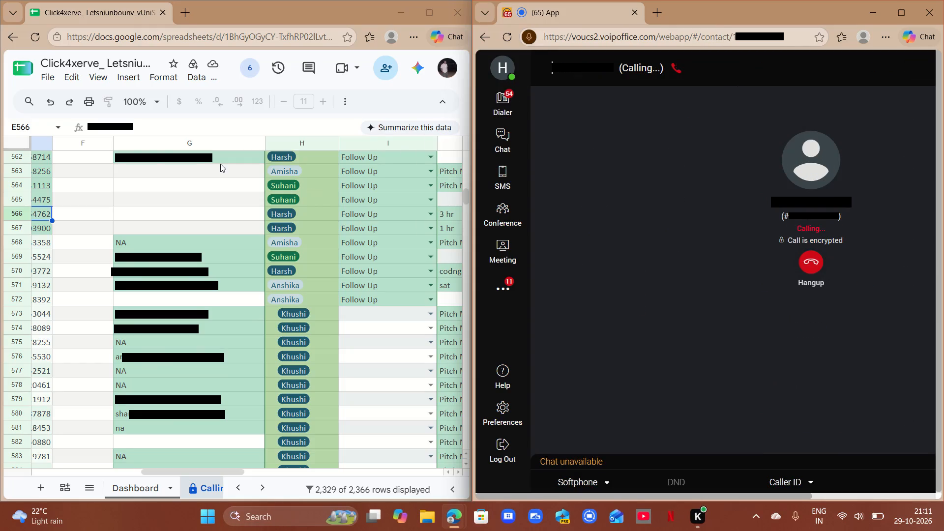
Copy the column E number of Harsh's lead in row 562, end the current call, and call the copied number.
{"action": "scroll", "coordinate": [145, 171], "scroll_direction": "right", "scroll_amount": 1}
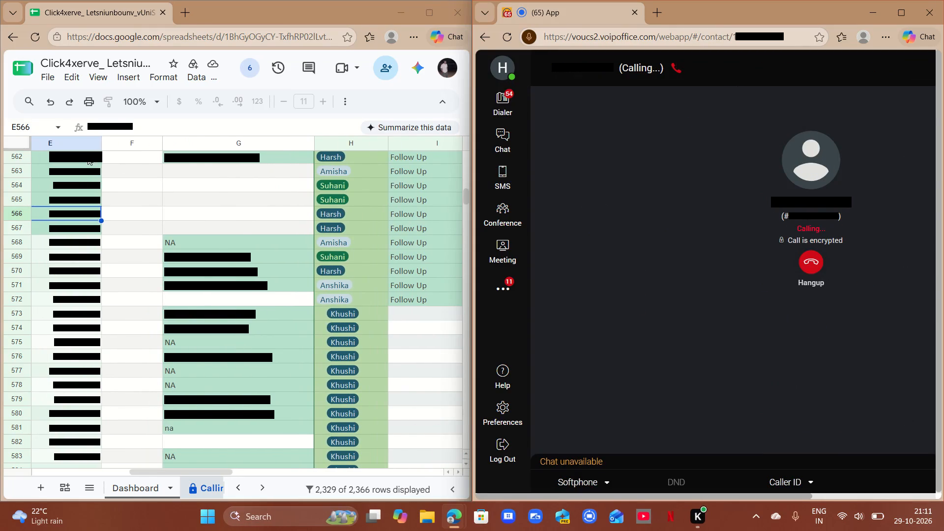
{"action": "left_click", "coordinate": [88, 156]}
{"action": "key", "text": "ctrl+c"}
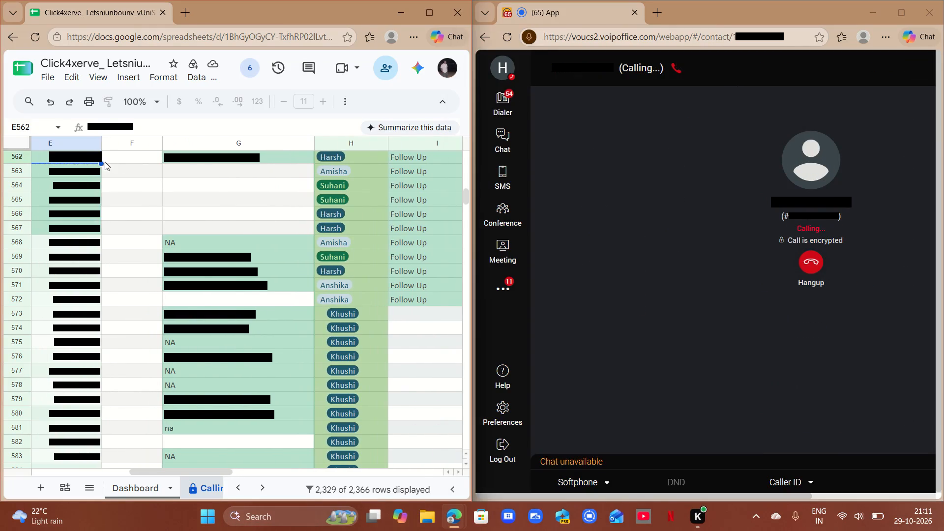
{"action": "scroll", "coordinate": [419, 287], "scroll_direction": "up", "scroll_amount": 1}
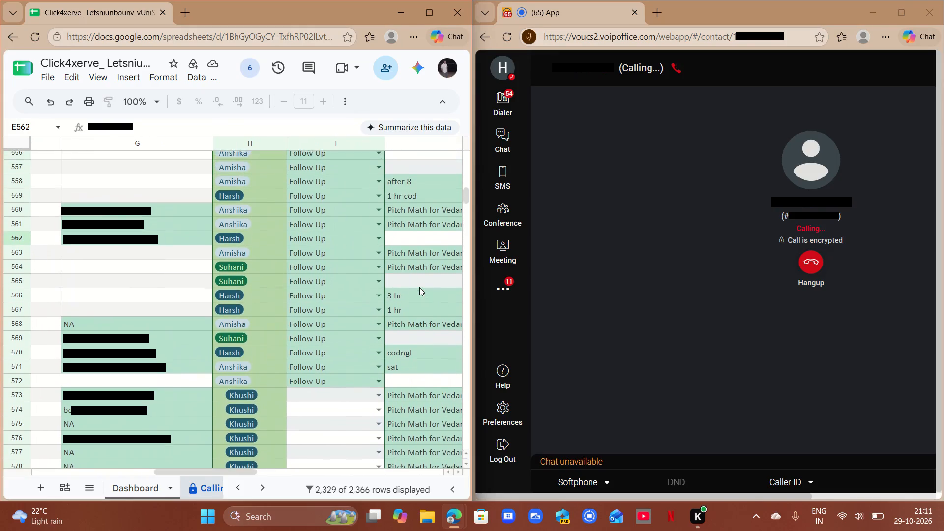
{"action": "scroll", "coordinate": [419, 287], "scroll_direction": "up", "scroll_amount": 1}
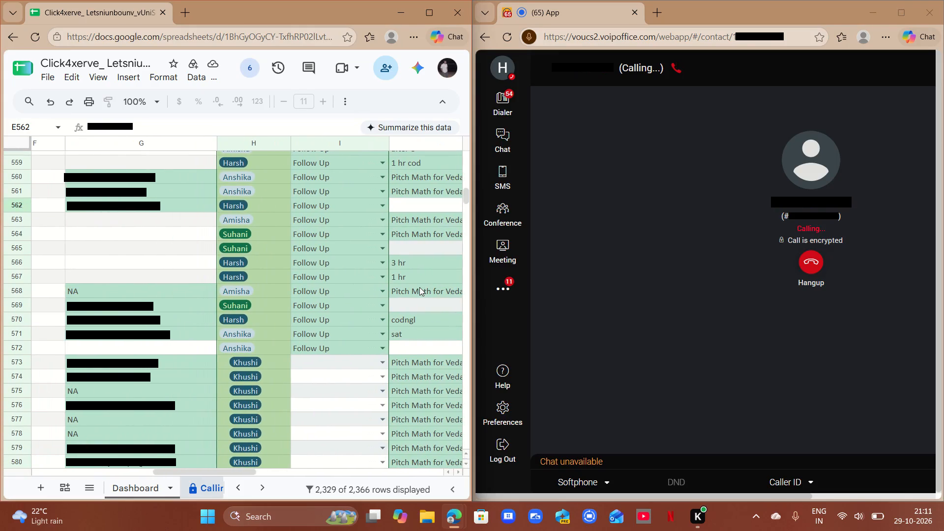
{"action": "scroll", "coordinate": [419, 287], "scroll_direction": "left", "scroll_amount": 3}
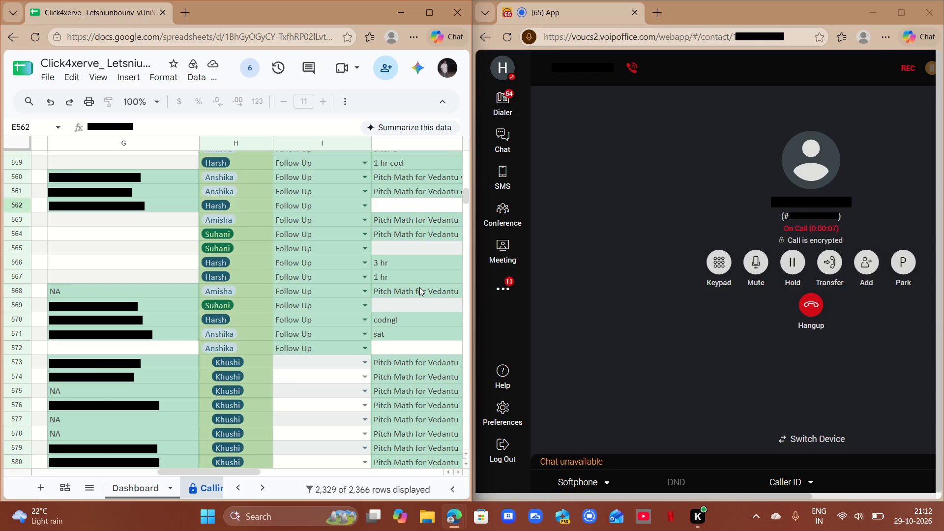
{"action": "left_click", "coordinate": [813, 297]}
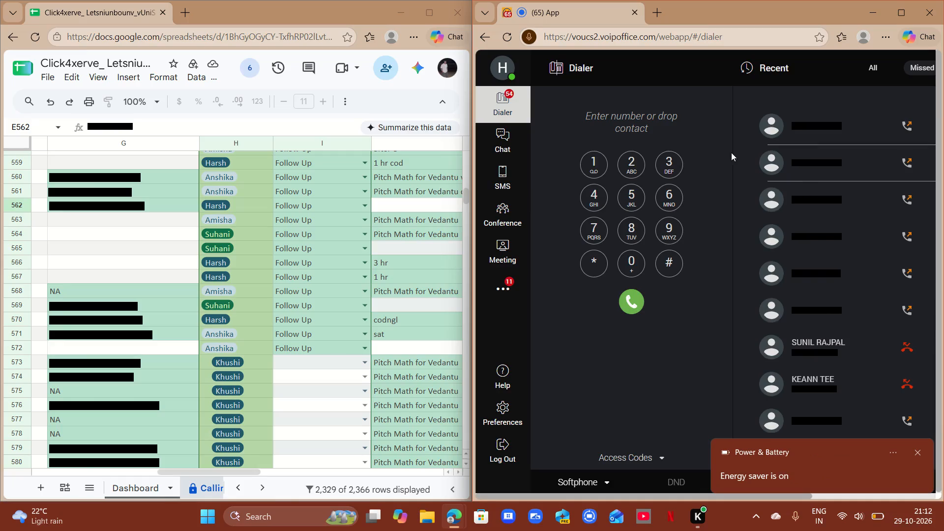
{"action": "left_click", "coordinate": [612, 134]}
{"action": "key", "text": "ctrl+v"}
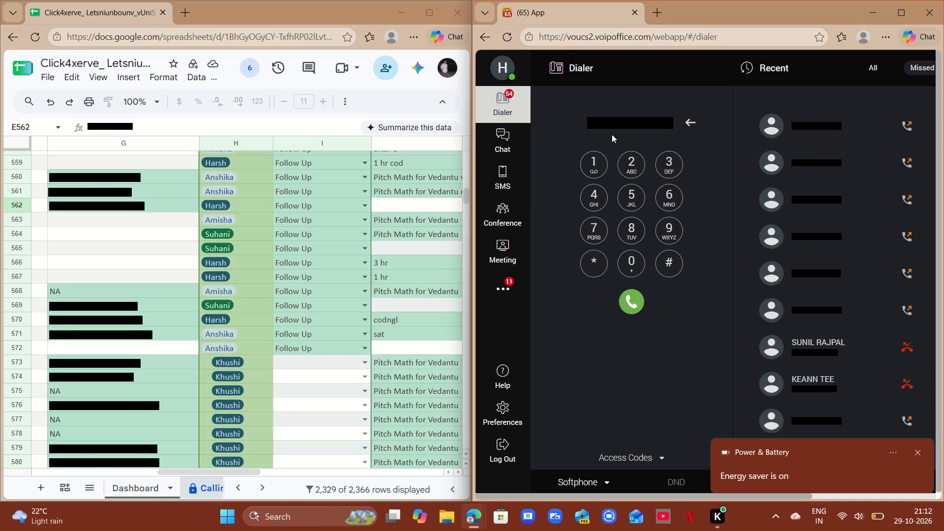
{"action": "key", "text": "Return"}
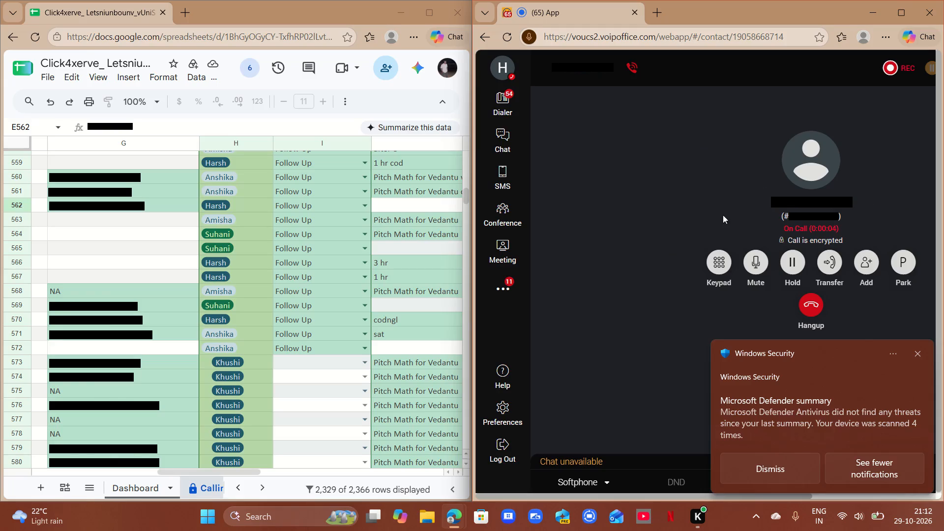
{"action": "left_click", "coordinate": [915, 354]}
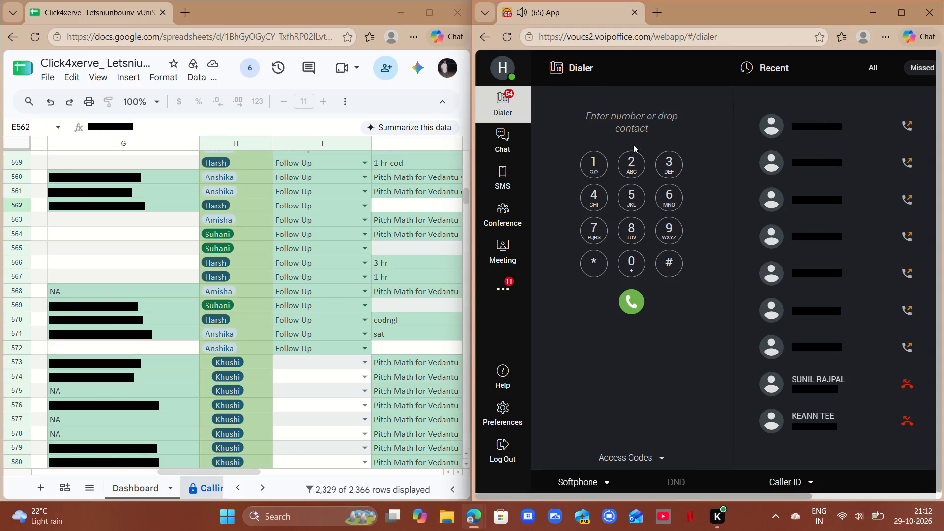
Call the copied number of the row 562 lead again from the dialer.
{"action": "left_click", "coordinate": [634, 144]}
{"action": "key", "text": "ctrl+v"}
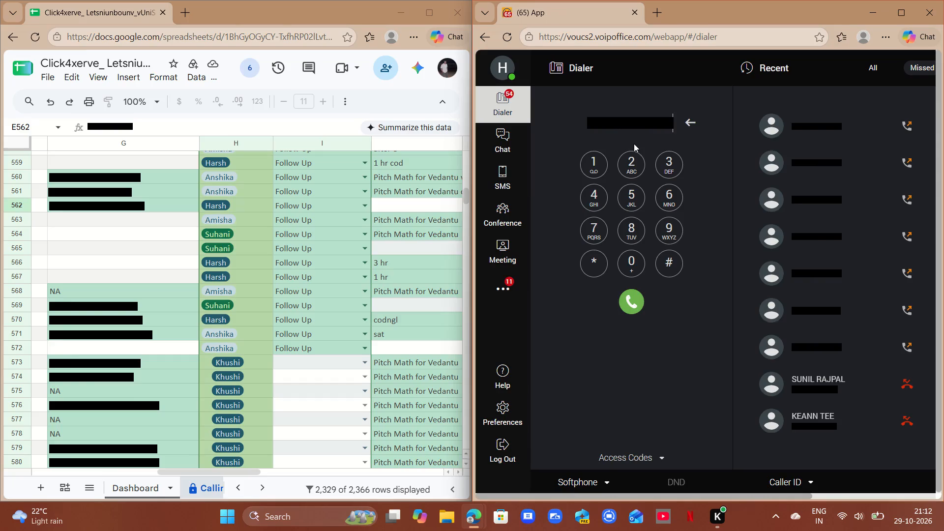
{"action": "key", "text": "Return"}
Set the column I status of Harsh's lead in row 562 to DNC.
{"action": "scroll", "coordinate": [118, 220], "scroll_direction": "right", "scroll_amount": 1}
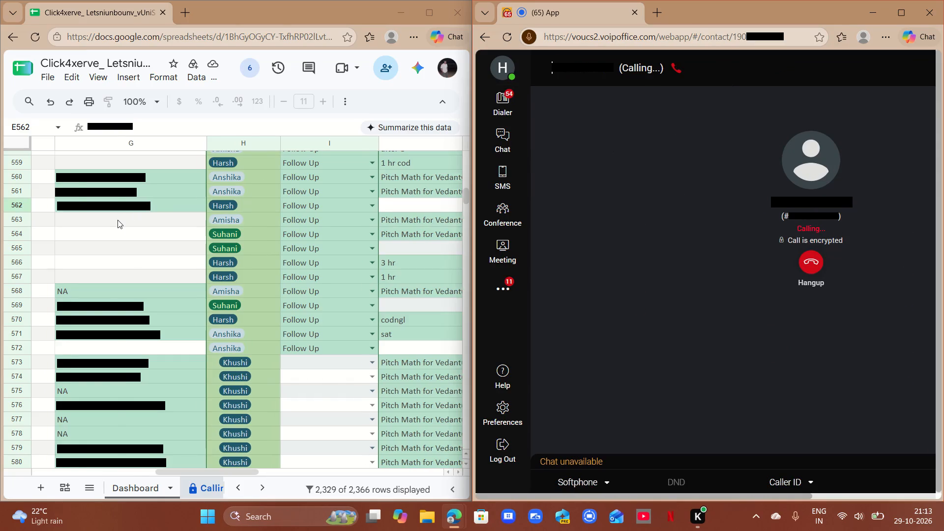
{"action": "scroll", "coordinate": [118, 220], "scroll_direction": "right", "scroll_amount": 1}
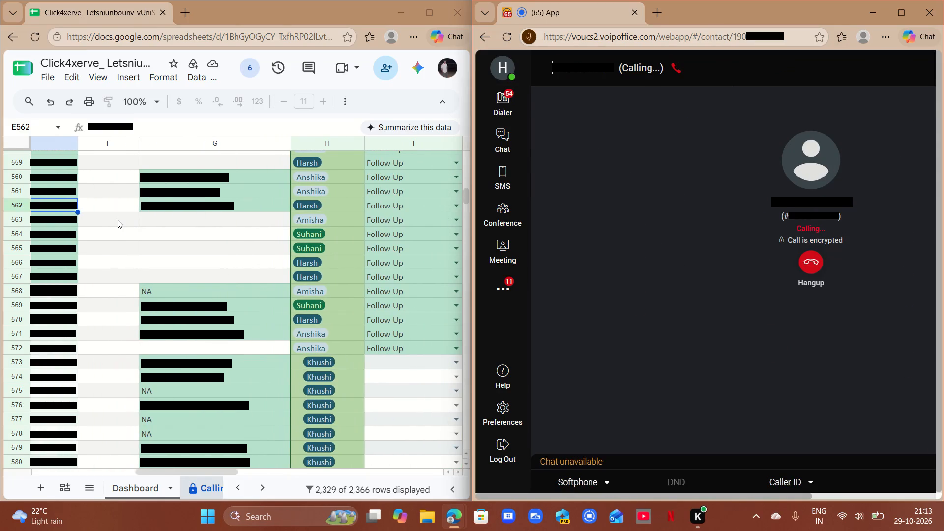
{"action": "scroll", "coordinate": [118, 220], "scroll_direction": "left", "scroll_amount": 2}
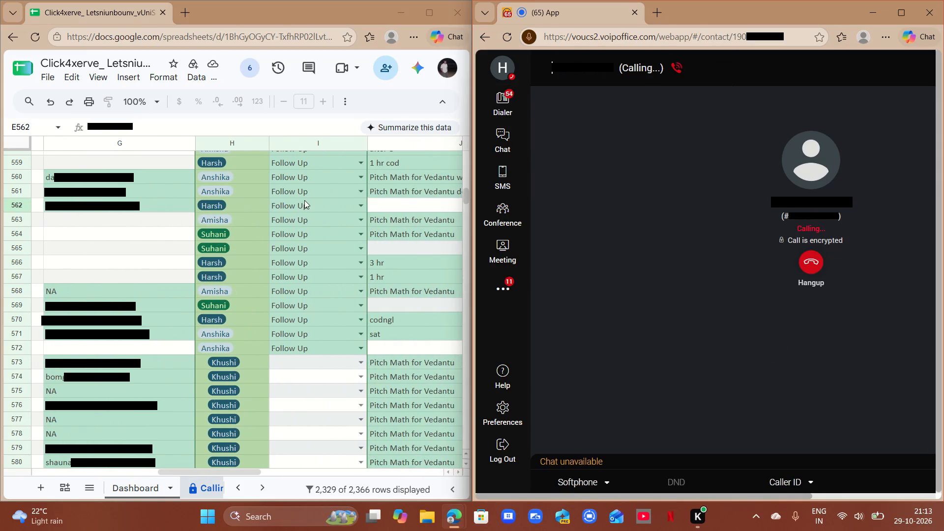
{"action": "left_click", "coordinate": [298, 205]}
{"action": "key", "text": "d"}
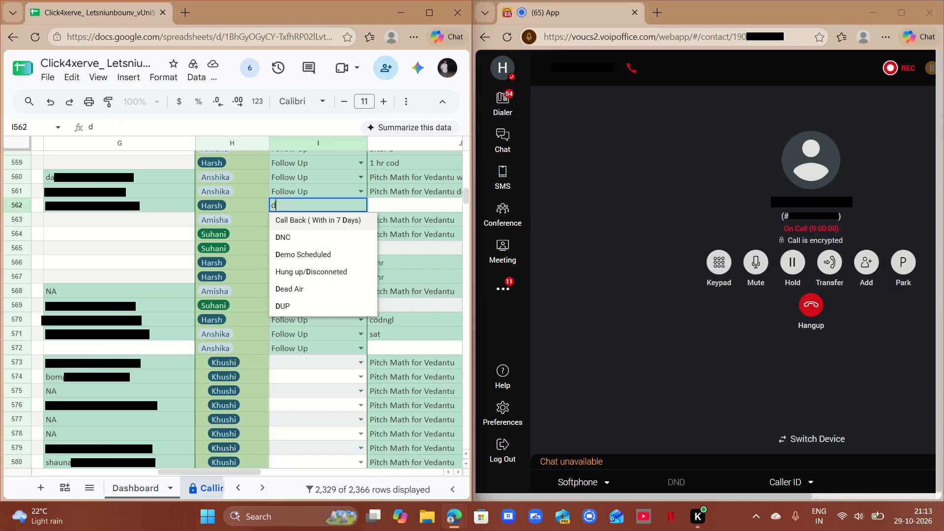
{"action": "key", "text": "n"}
{"action": "key", "text": "Return"}
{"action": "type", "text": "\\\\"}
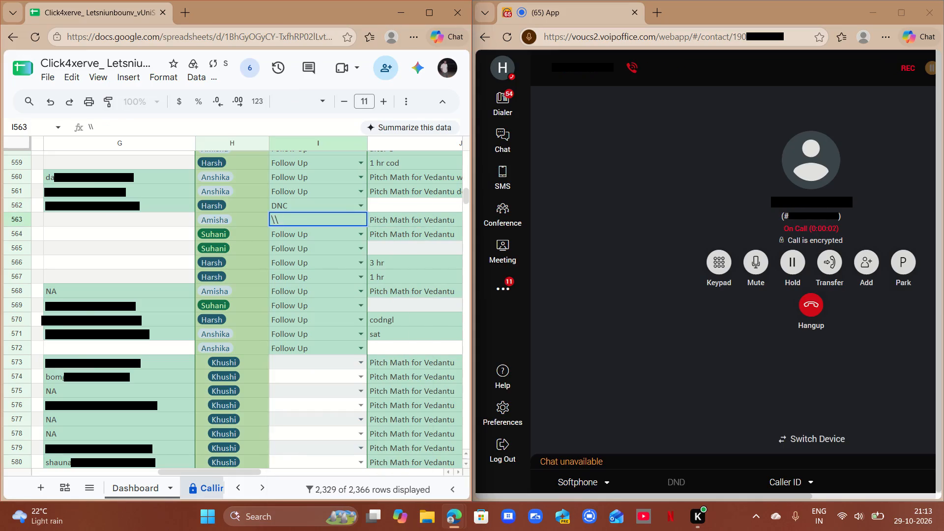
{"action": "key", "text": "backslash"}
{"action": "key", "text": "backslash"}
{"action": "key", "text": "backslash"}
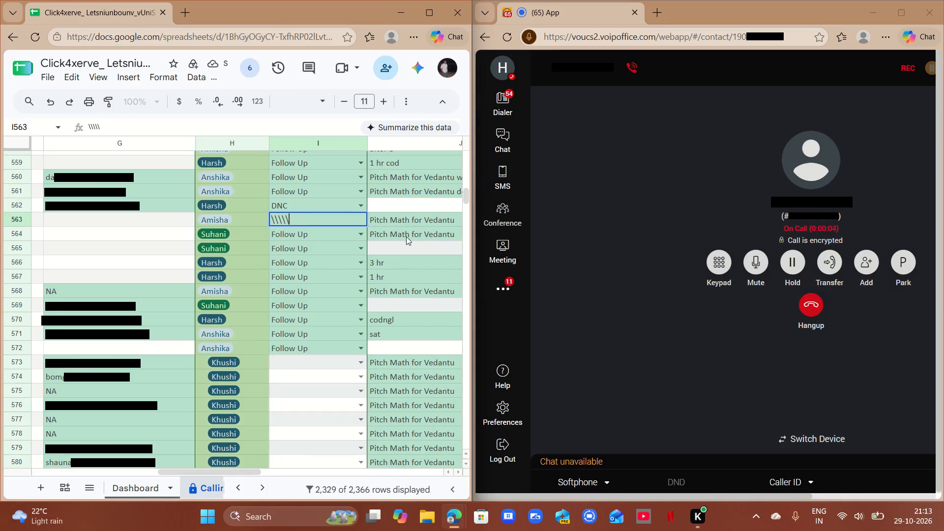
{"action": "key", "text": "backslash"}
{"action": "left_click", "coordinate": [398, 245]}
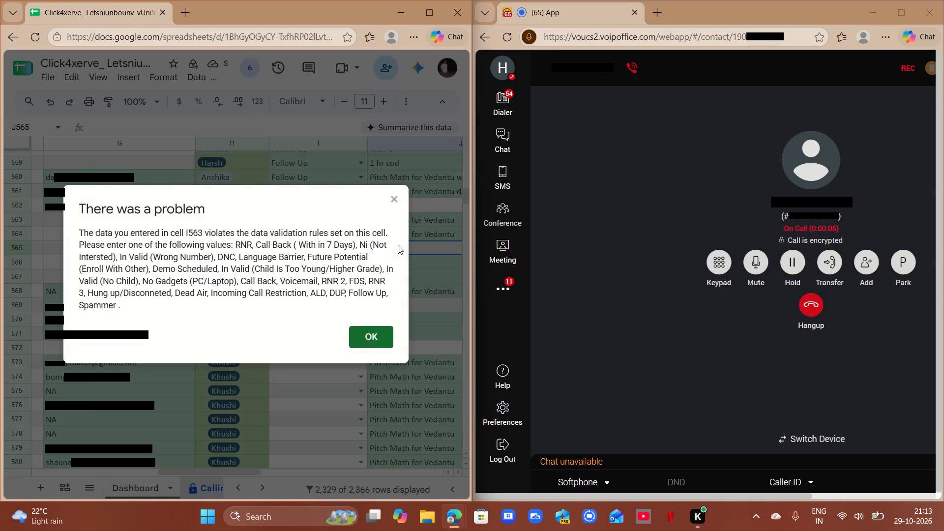
Hang up the current call and call the row 562 lead's number once more.
{"action": "left_click", "coordinate": [814, 298]}
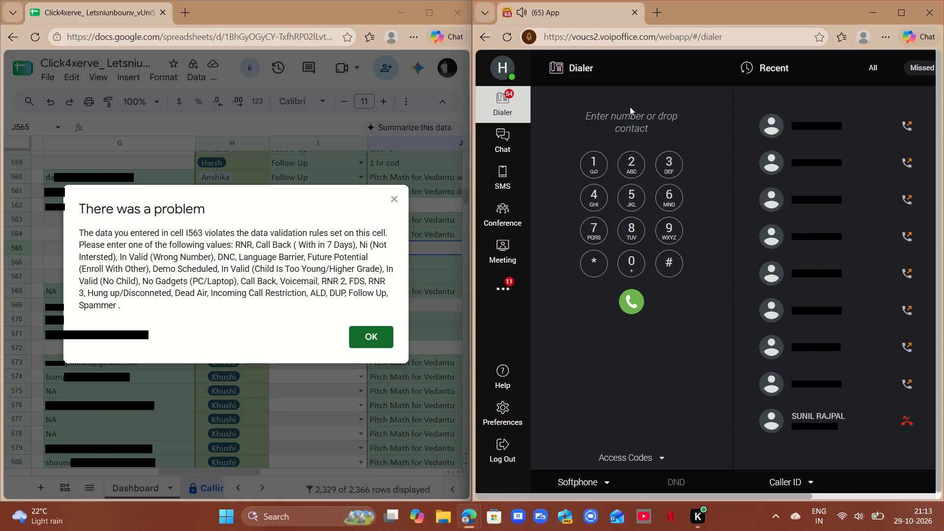
{"action": "left_click", "coordinate": [630, 107]}
{"action": "key", "text": "ctrl+v"}
{"action": "key", "text": "Return"}
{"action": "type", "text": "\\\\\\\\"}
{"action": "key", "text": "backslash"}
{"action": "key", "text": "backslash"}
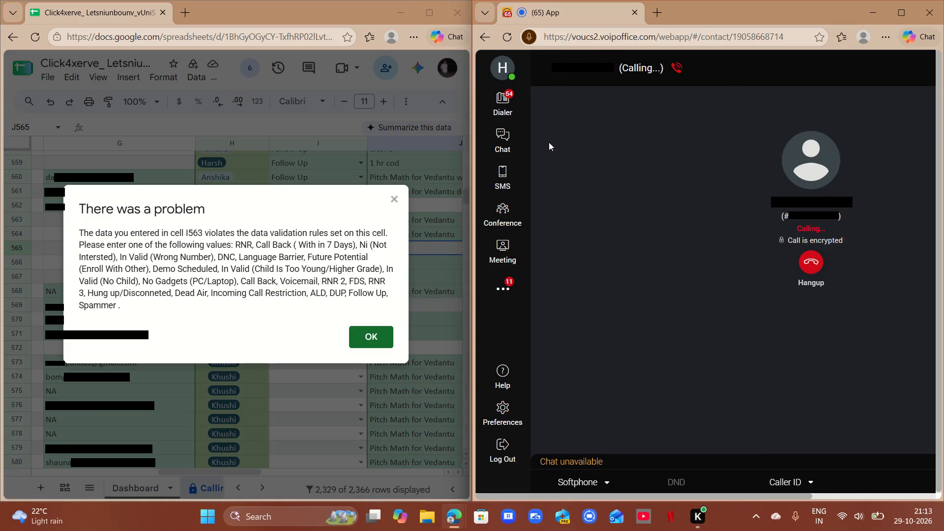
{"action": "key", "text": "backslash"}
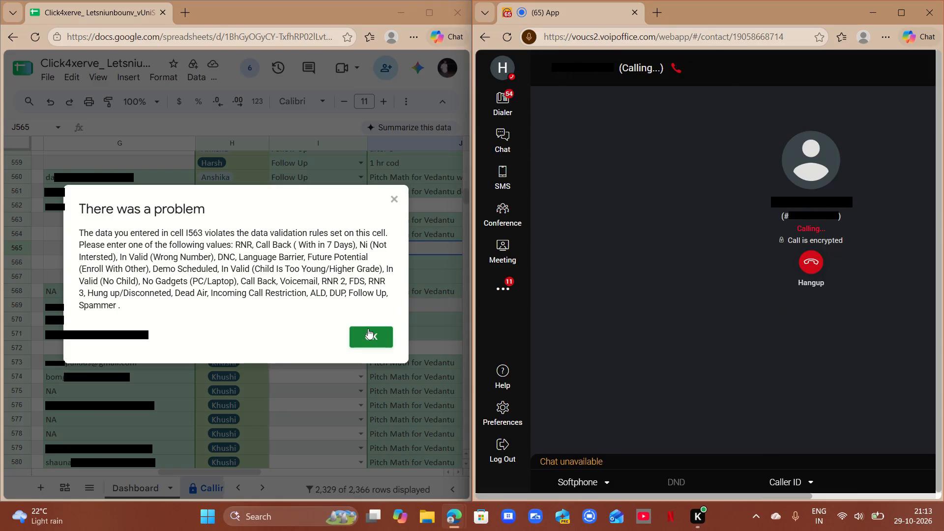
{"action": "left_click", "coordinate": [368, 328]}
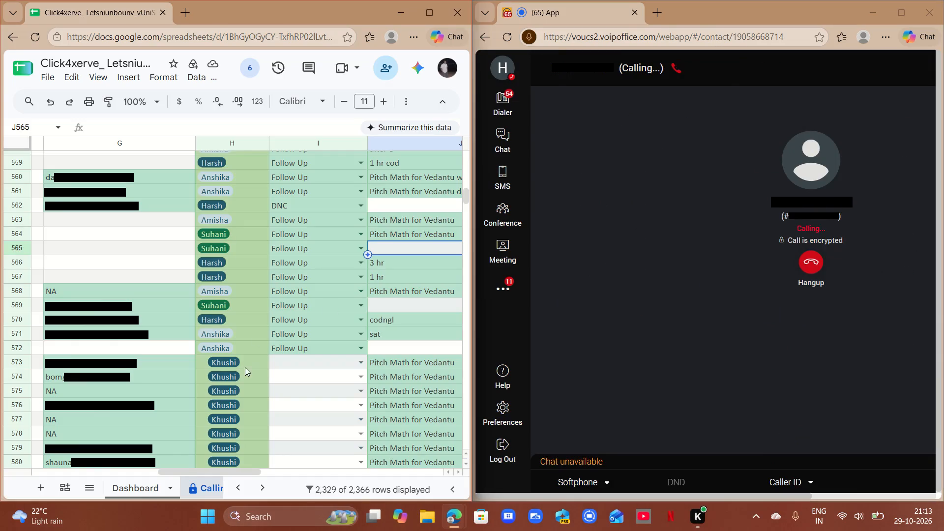
Look further down the Calling Master sheet for Harsh's next leads and hang up the row 562 lead's call.
{"action": "scroll", "coordinate": [245, 367], "scroll_direction": "down", "scroll_amount": 4}
{"action": "key", "text": "backslash"}
{"action": "left_click", "coordinate": [245, 367]}
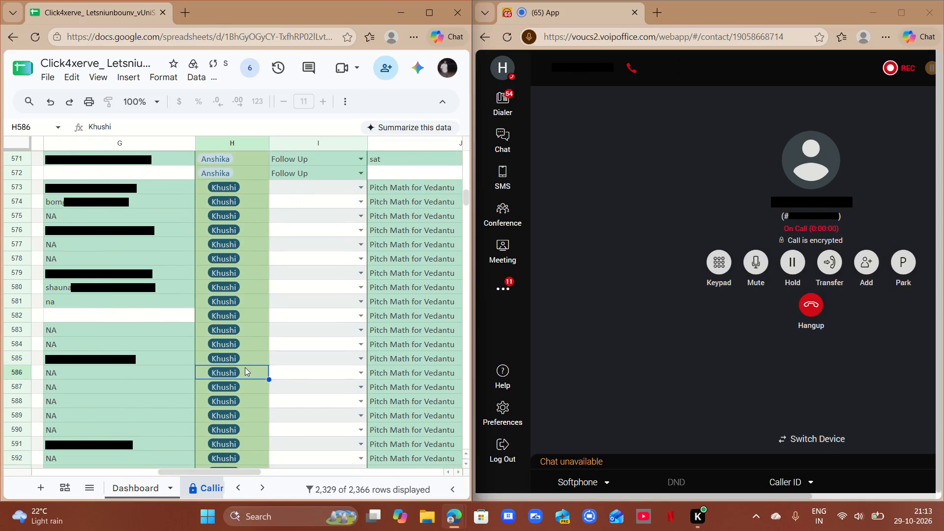
{"action": "scroll", "coordinate": [245, 367], "scroll_direction": "down", "scroll_amount": 6}
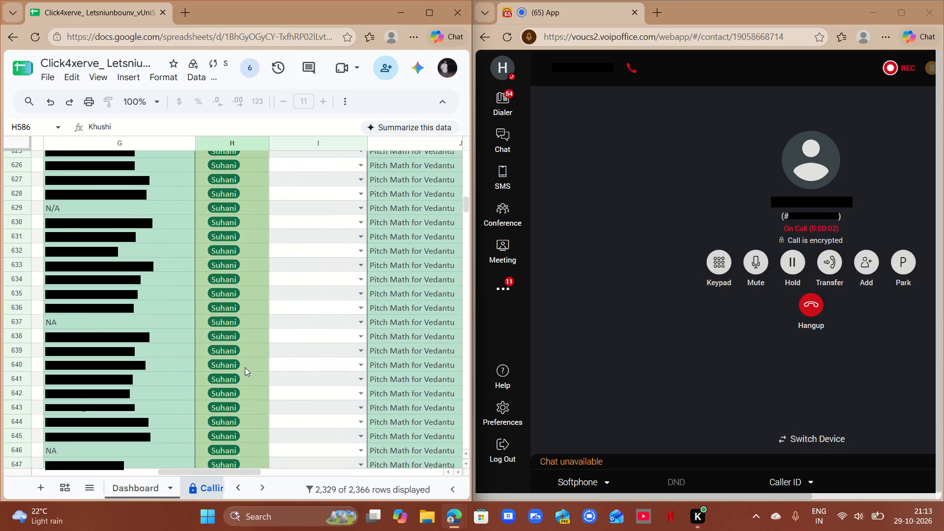
{"action": "scroll", "coordinate": [245, 367], "scroll_direction": "down", "scroll_amount": 1}
{"action": "type", "text": "\\\\"}
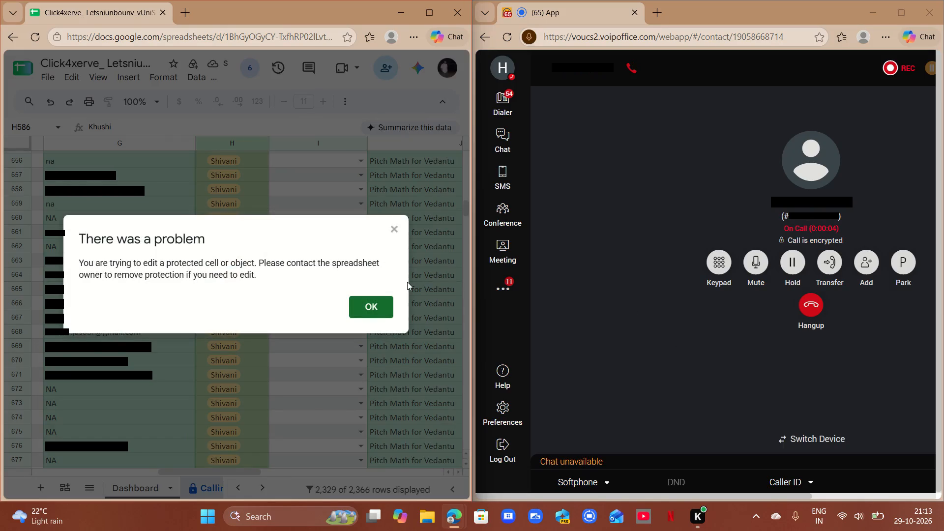
{"action": "key", "text": "Escape"}
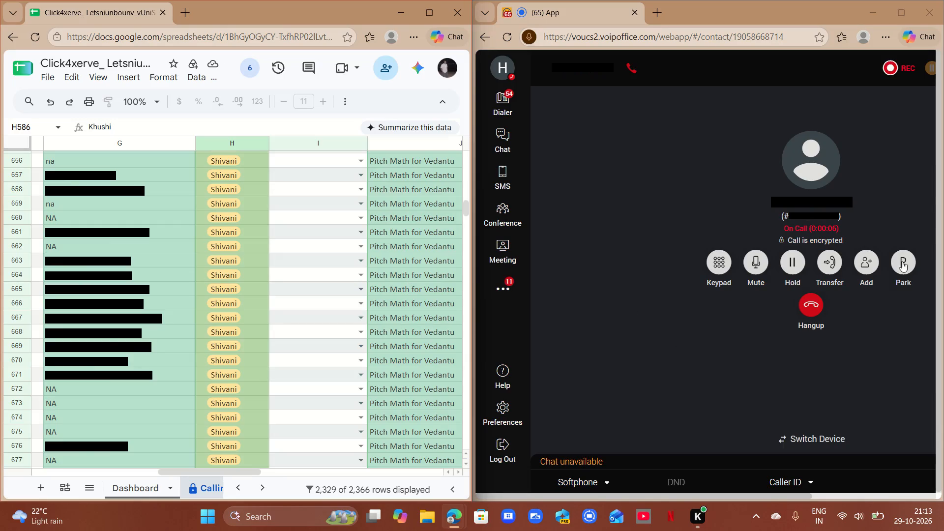
{"action": "left_click", "coordinate": [804, 302]}
Copy the column E number of Harsh's lead in row 689 and call it from the dialer.
{"action": "scroll", "coordinate": [249, 239], "scroll_direction": "down", "scroll_amount": 3}
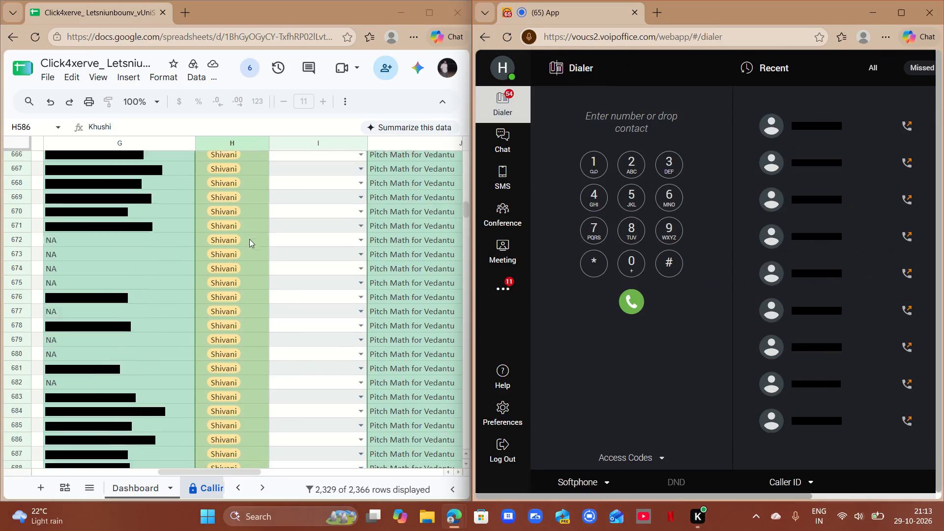
{"action": "scroll", "coordinate": [249, 239], "scroll_direction": "down", "scroll_amount": 1}
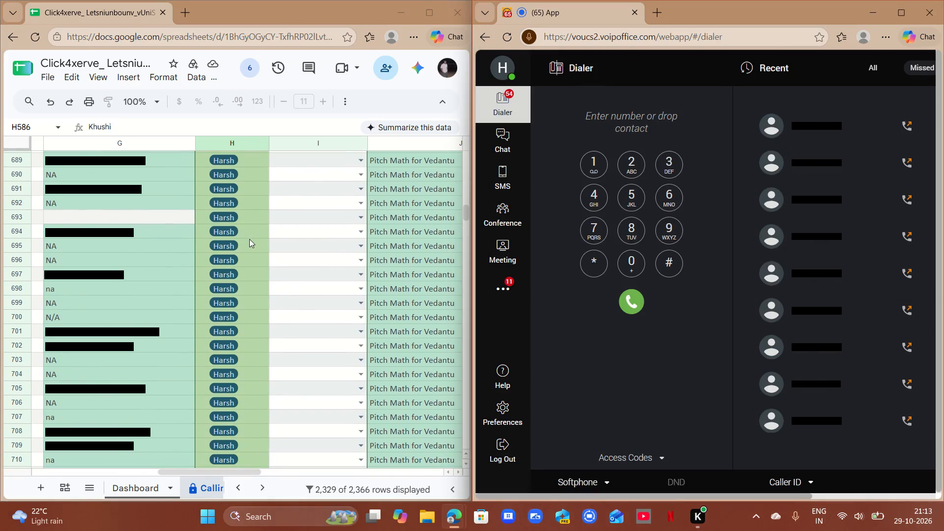
{"action": "scroll", "coordinate": [249, 239], "scroll_direction": "right", "scroll_amount": 1}
{"action": "left_click", "coordinate": [57, 164]}
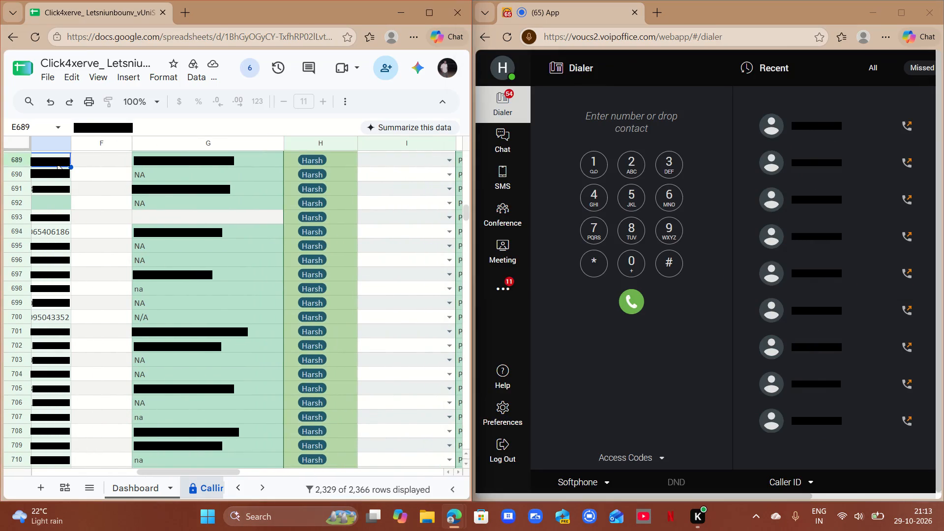
{"action": "key", "text": "ctrl+c"}
{"action": "left_click", "coordinate": [641, 140]}
{"action": "key", "text": "ctrl+v"}
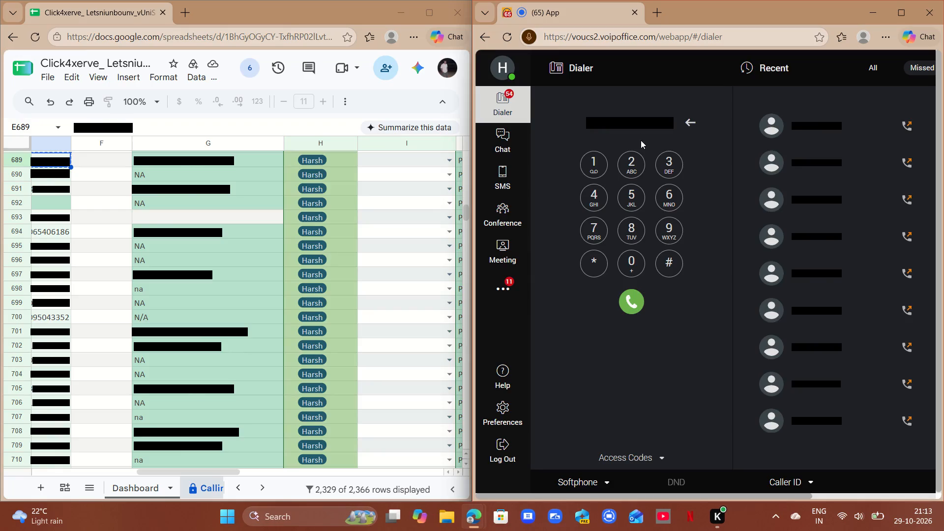
{"action": "key", "text": "Return"}
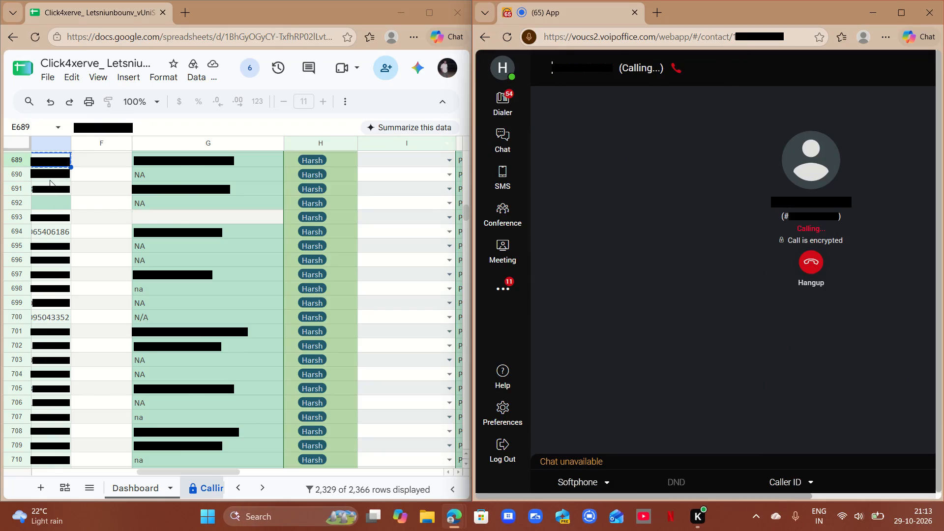
Copy the column E number of Harsh's lead in row 690.
{"action": "left_click", "coordinate": [50, 180]}
{"action": "key", "text": "ctrl+c"}
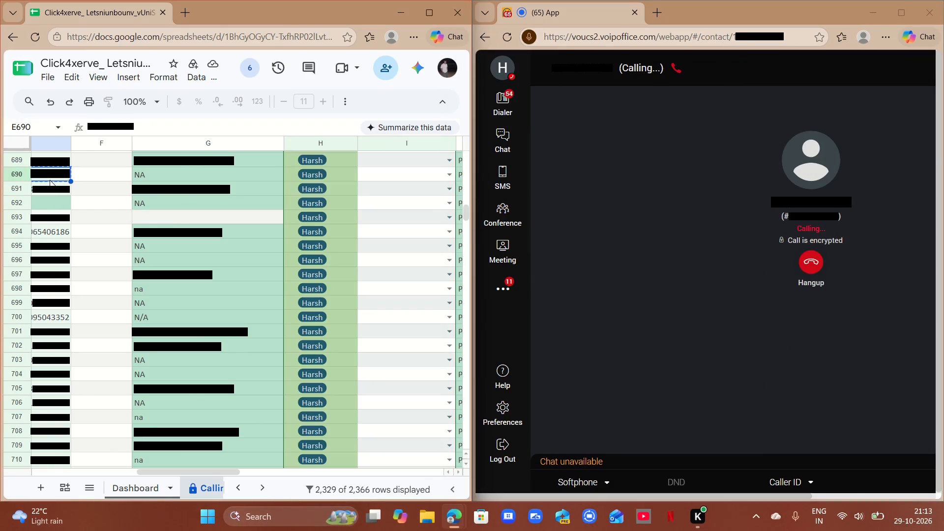
Open the Dashboard sheet to review the agents' assigned and actioned lead figures.
{"action": "left_click", "coordinate": [124, 484]}
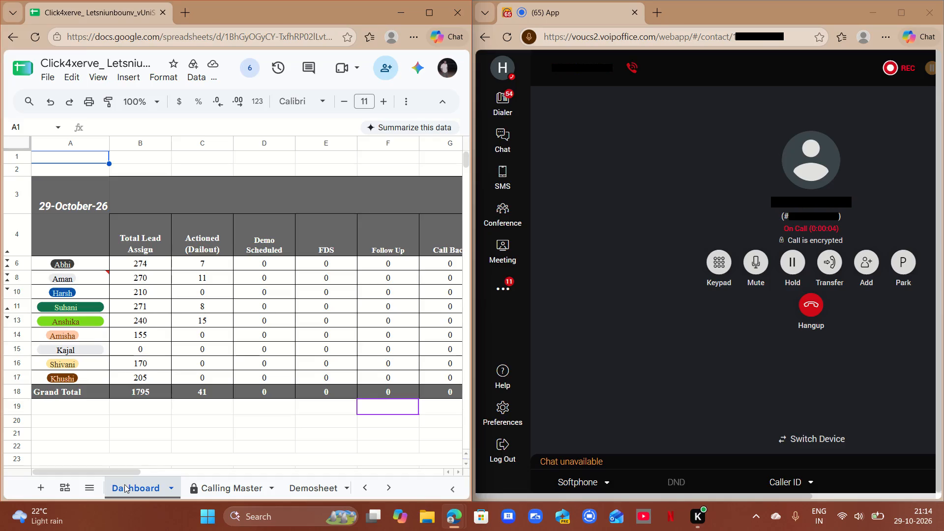
Hang up the current call and call the copied number of the row 690 lead from the dialer.
{"action": "left_click", "coordinate": [811, 304]}
{"action": "left_click", "coordinate": [643, 132]}
{"action": "key", "text": "ctrl+v"}
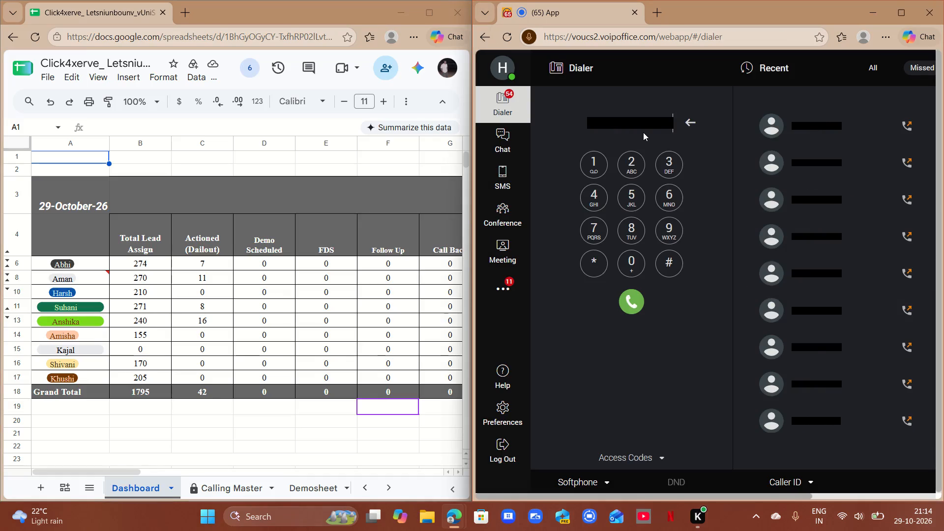
{"action": "key", "text": "Return"}
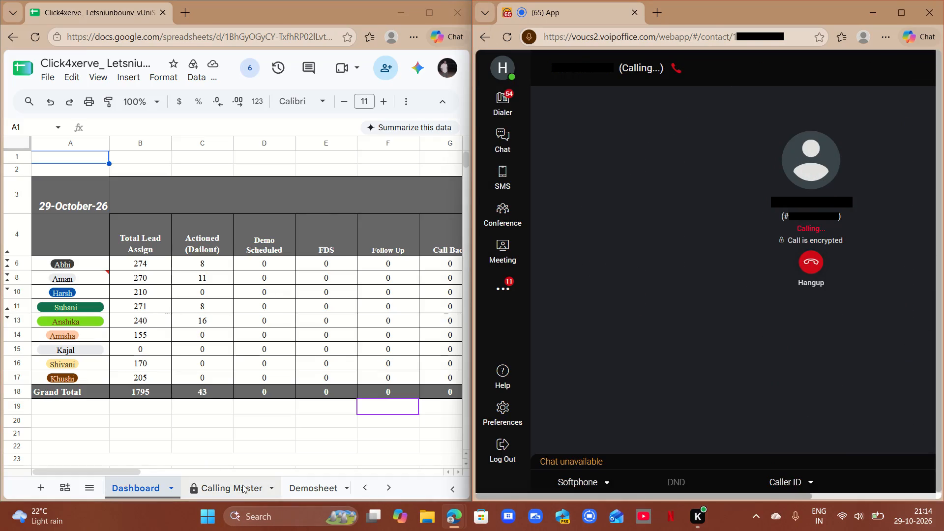
Return to the Calling Master sheet and copy the column E number of Harsh's lead in row 691.
{"action": "left_click", "coordinate": [242, 485]}
{"action": "left_click", "coordinate": [58, 190]}
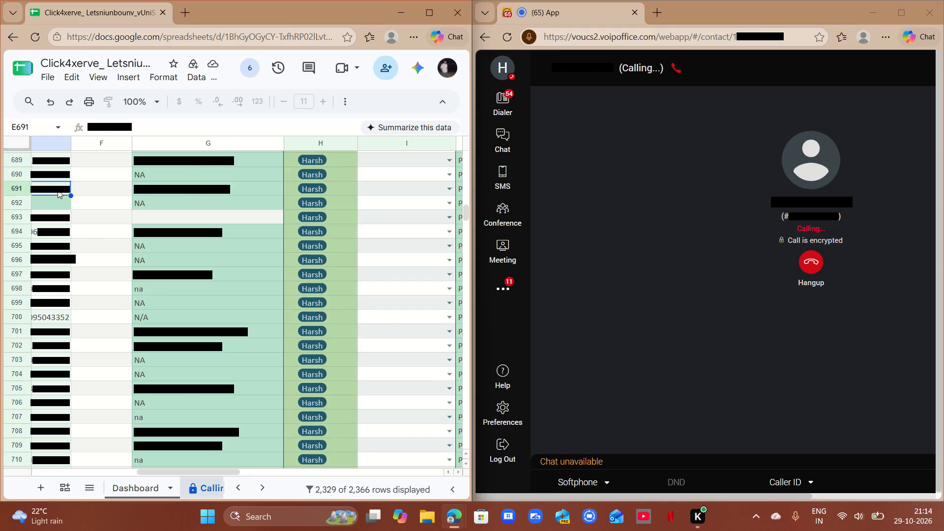
{"action": "key", "text": "ctrl+c"}
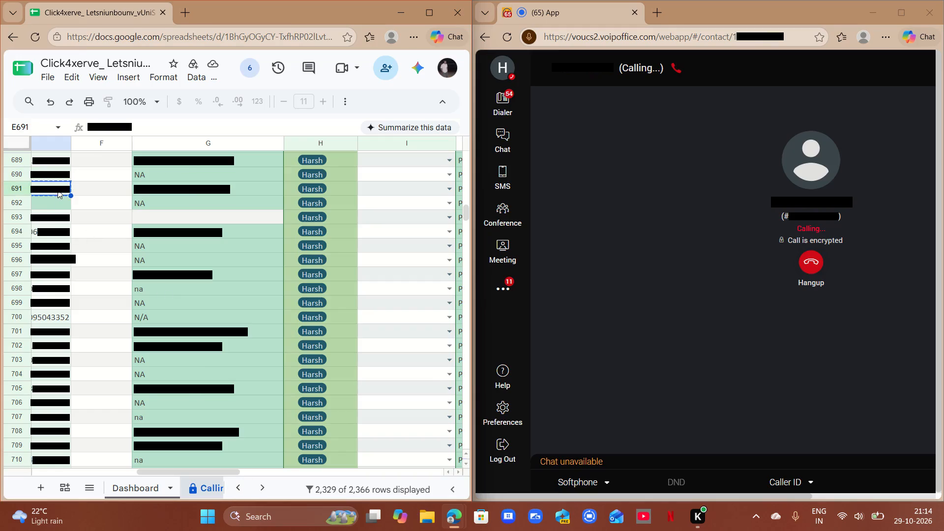
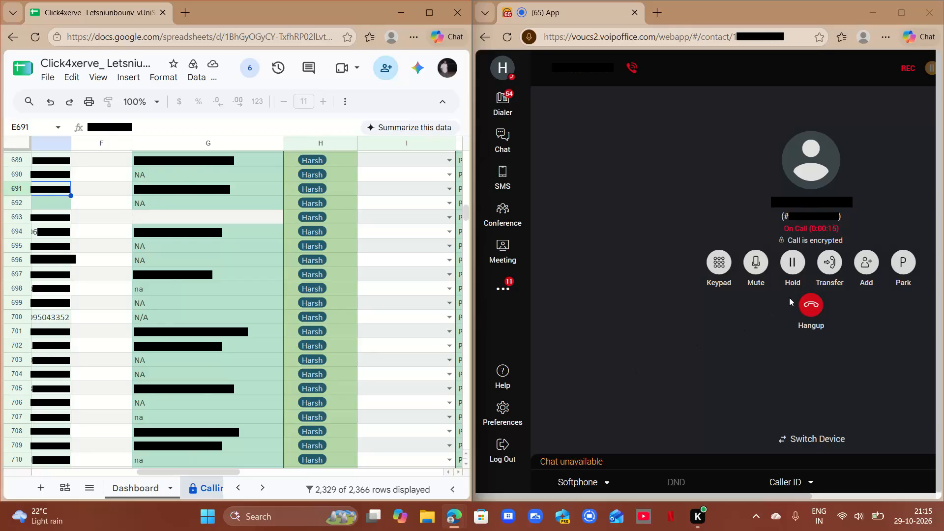
Hang up the current call and call the copied number of the row 691 lead from the dialer.
{"action": "left_click", "coordinate": [816, 307]}
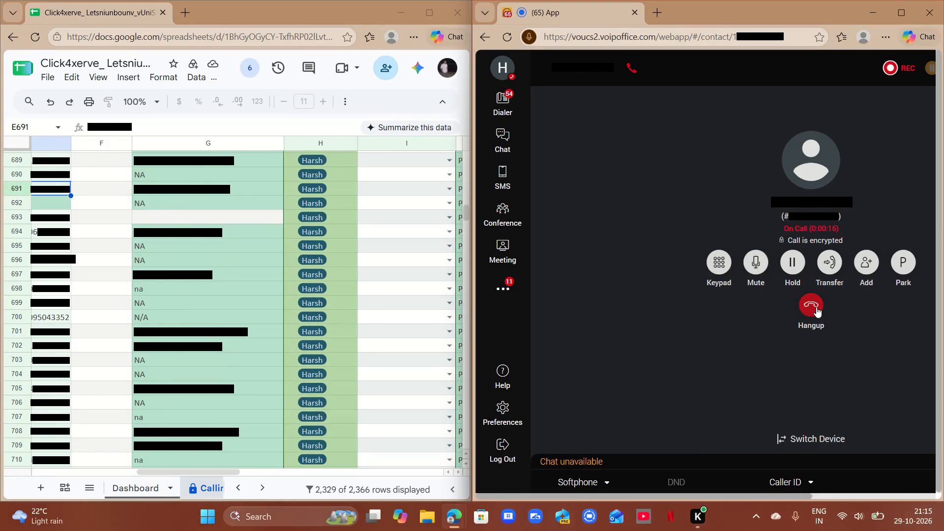
{"action": "left_click", "coordinate": [631, 120]}
{"action": "key", "text": "ctrl+v"}
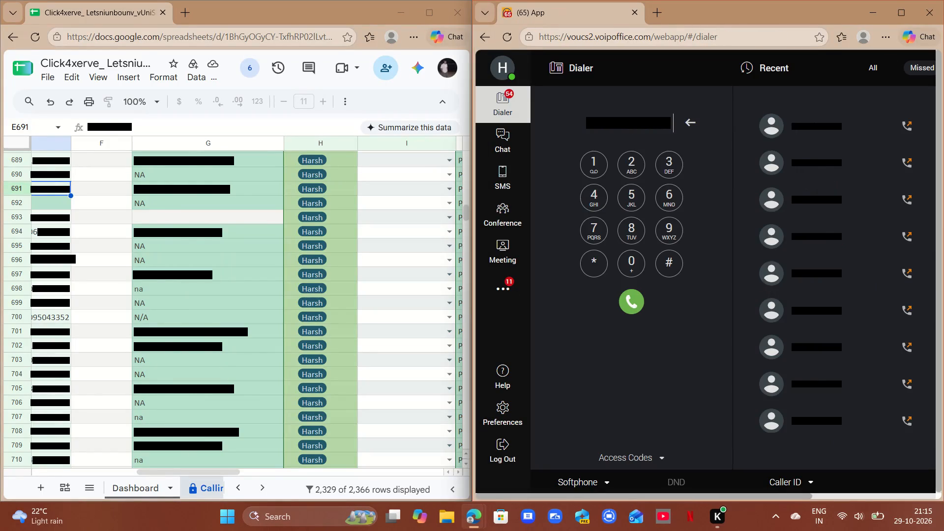
{"action": "key", "text": "Return"}
Copy the column E number of Harsh's lead in row 692 of the Calling Master sheet.
{"action": "left_click", "coordinate": [58, 204]}
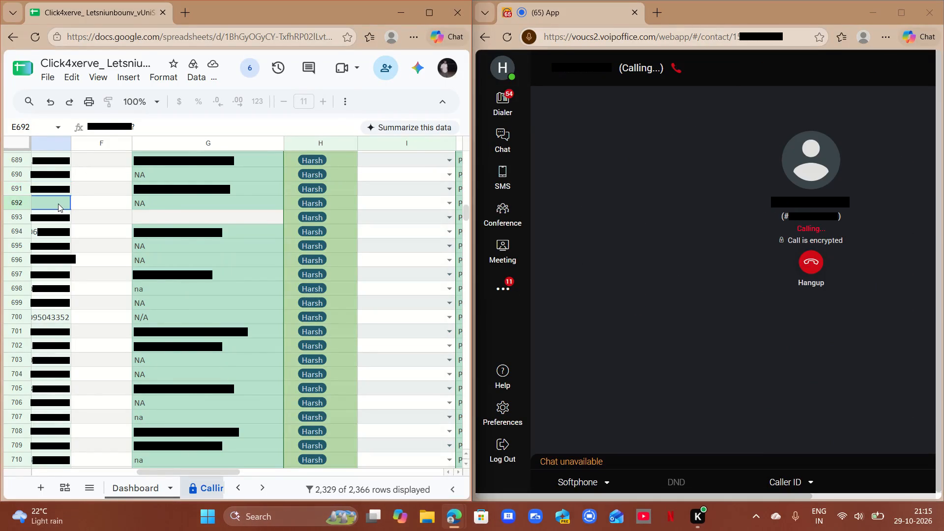
{"action": "key", "text": "ctrl+c"}
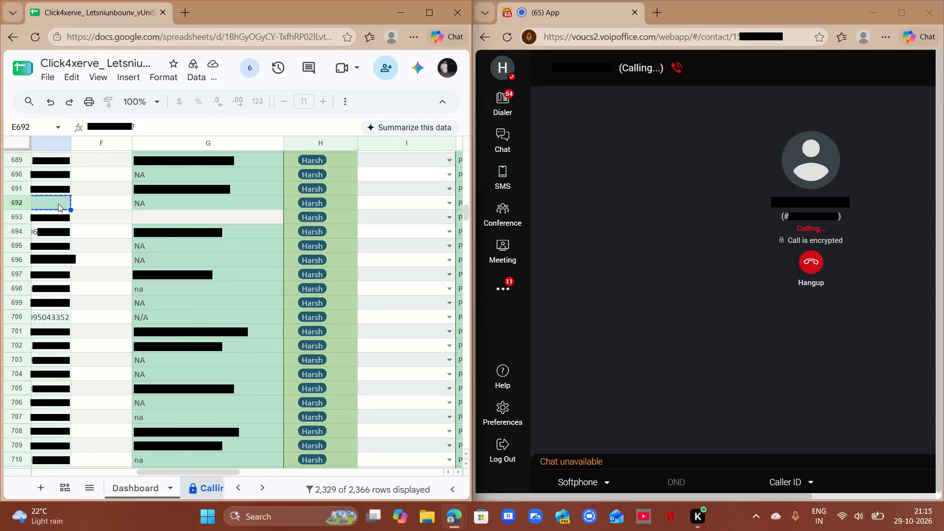
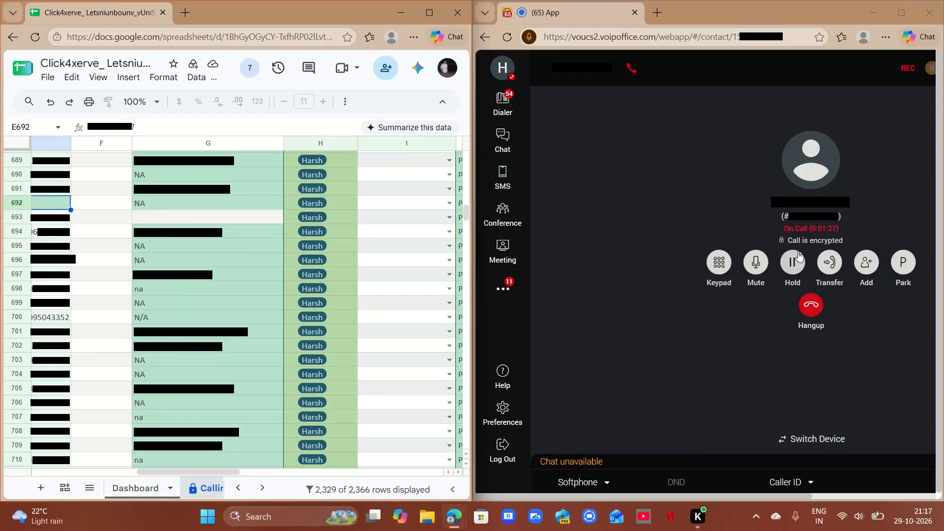
Hang up the current call and call the copied row 692 lead's number from the dialer, removing the stray trailing character first.
{"action": "left_click", "coordinate": [817, 296]}
{"action": "left_click", "coordinate": [668, 112]}
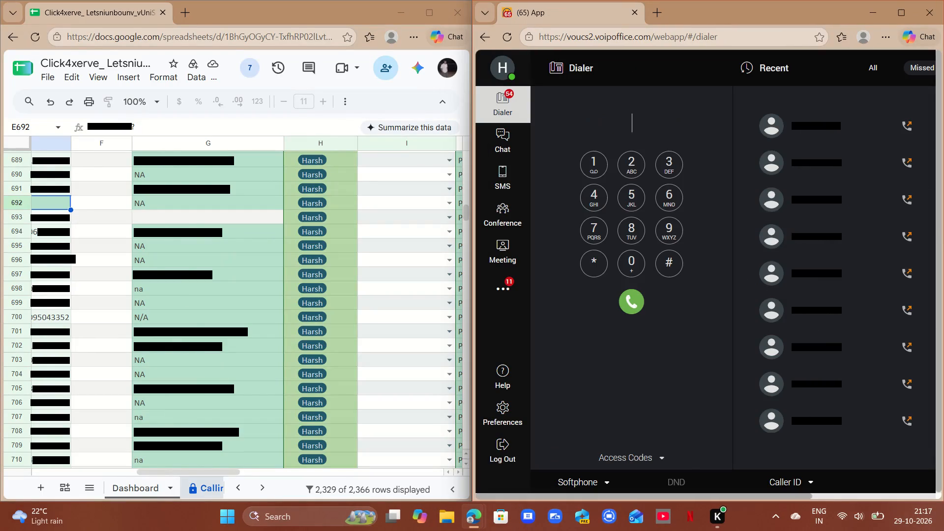
{"action": "key", "text": "ctrl+v"}
{"action": "key", "text": "apostrophe"}
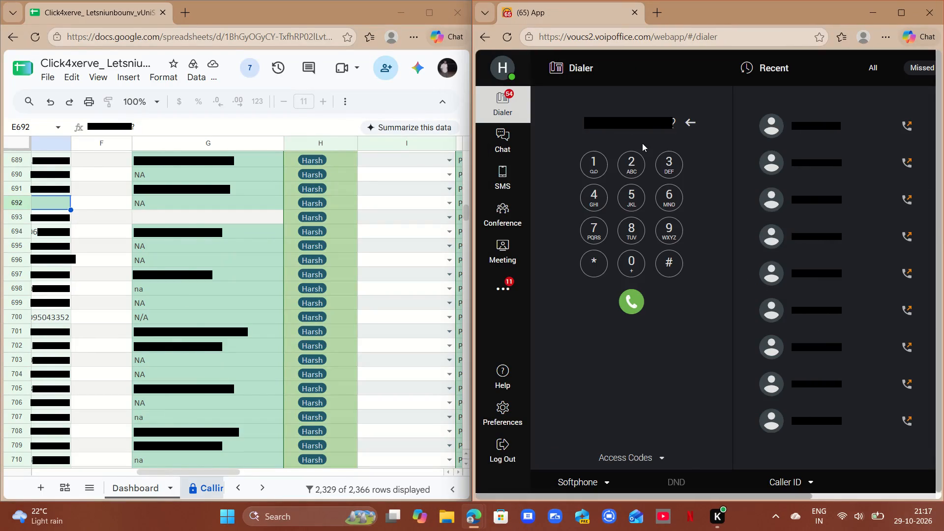
{"action": "key", "text": "BackSpace"}
{"action": "key", "text": "Return"}
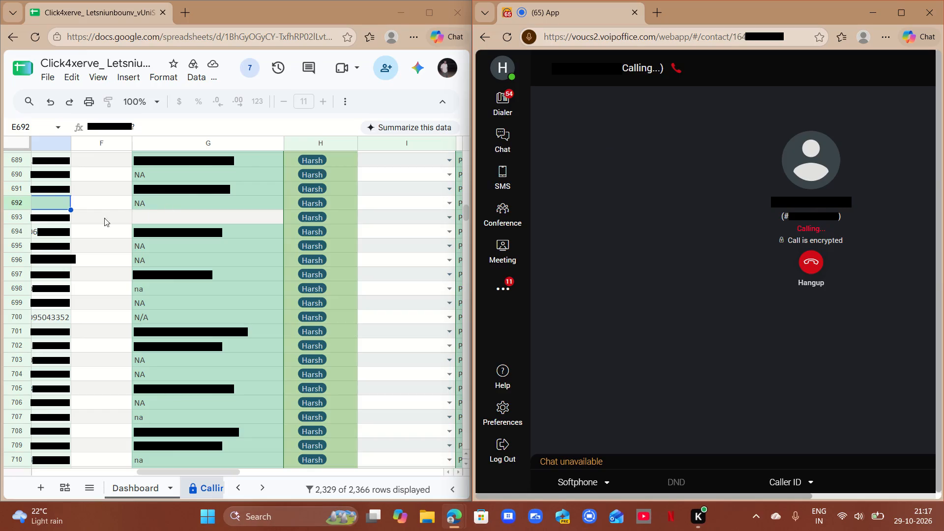
Copy the column E number of Harsh's lead in row 693 of the Calling Master sheet.
{"action": "left_click", "coordinate": [43, 215]}
{"action": "key", "text": "ctrl+c"}
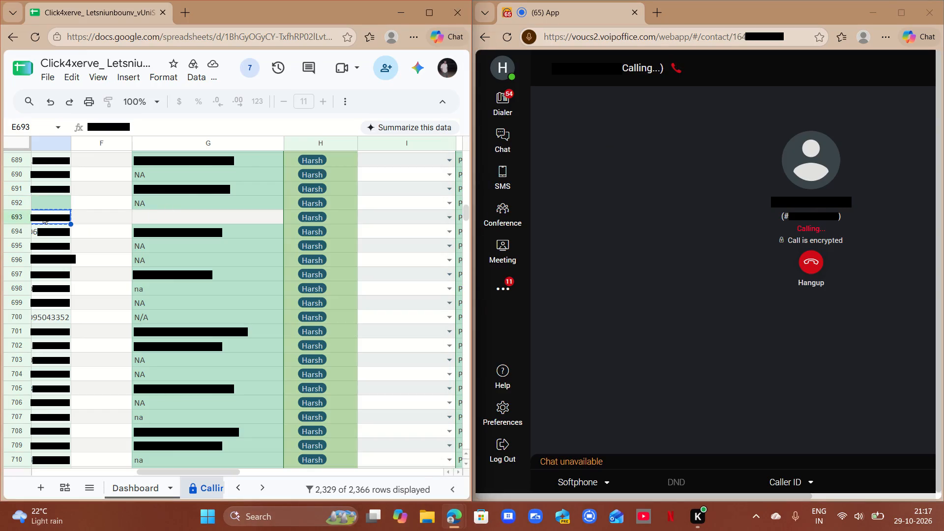
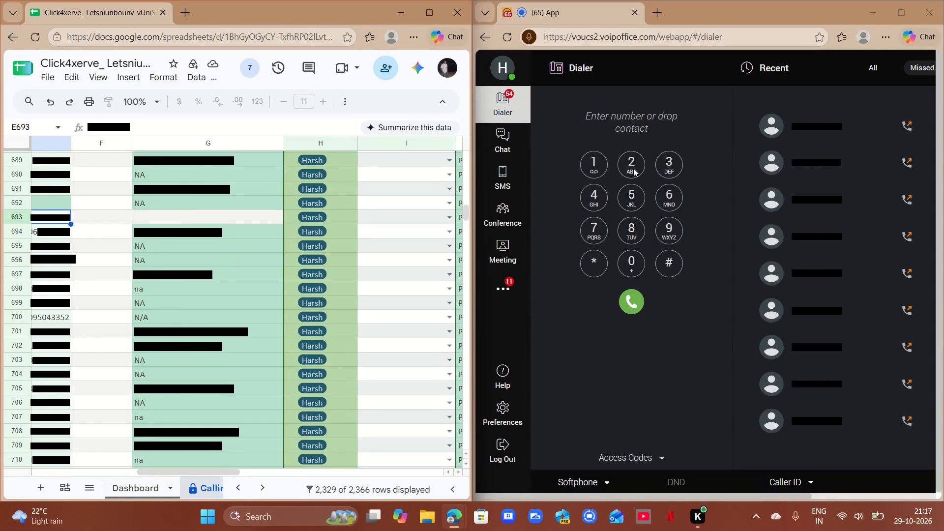
Call the copied number of Harsh's row 693 lead from the VoIP dialer.
{"action": "left_click", "coordinate": [619, 120]}
{"action": "key", "text": "ctrl+v"}
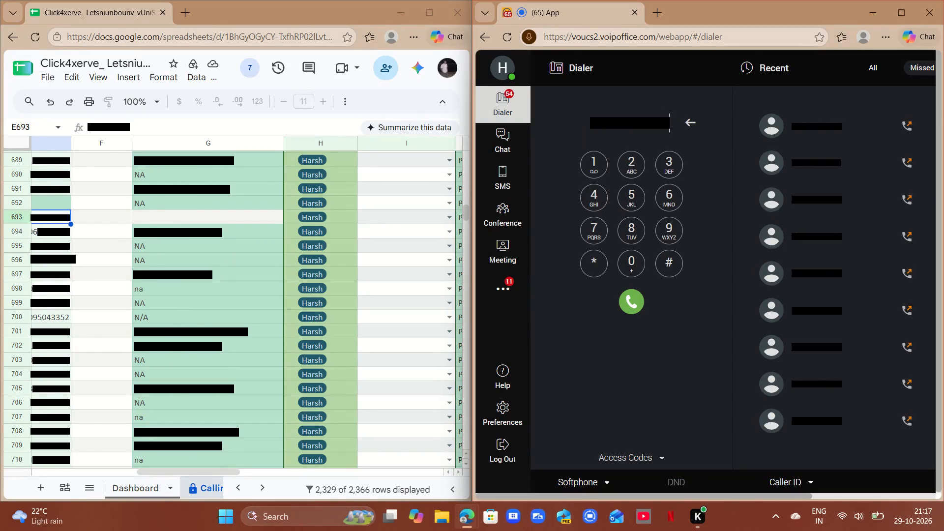
{"action": "key", "text": "backslash"}
{"action": "key", "text": "Return"}
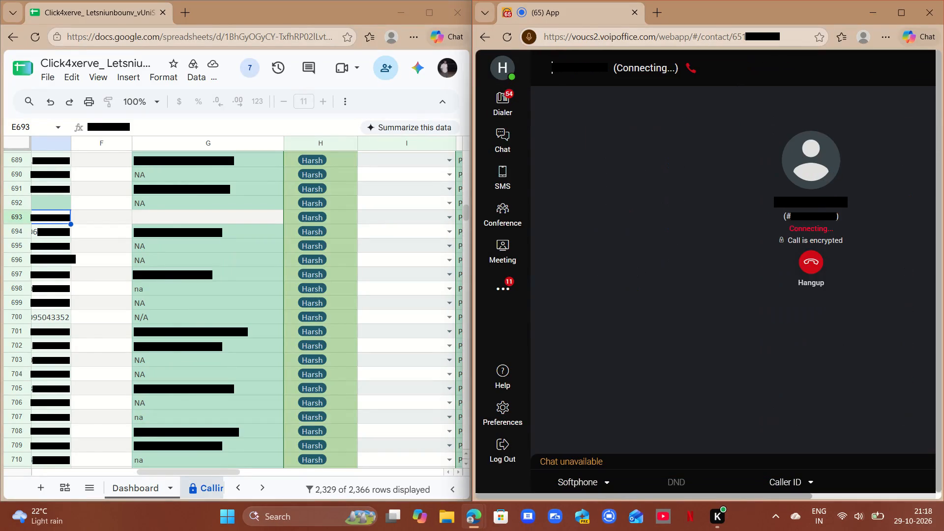
Set the column I call status for row 692 to Hung up/Disconneted.
{"action": "left_click", "coordinate": [20, 203]}
{"action": "left_click", "coordinate": [390, 201]}
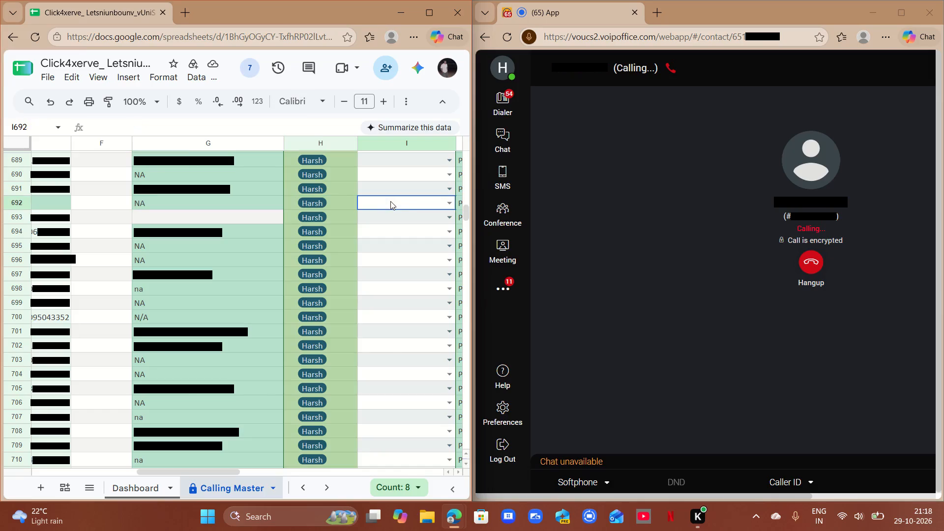
{"action": "key", "text": "h"}
{"action": "key", "text": "Up"}
{"action": "key", "text": "Return"}
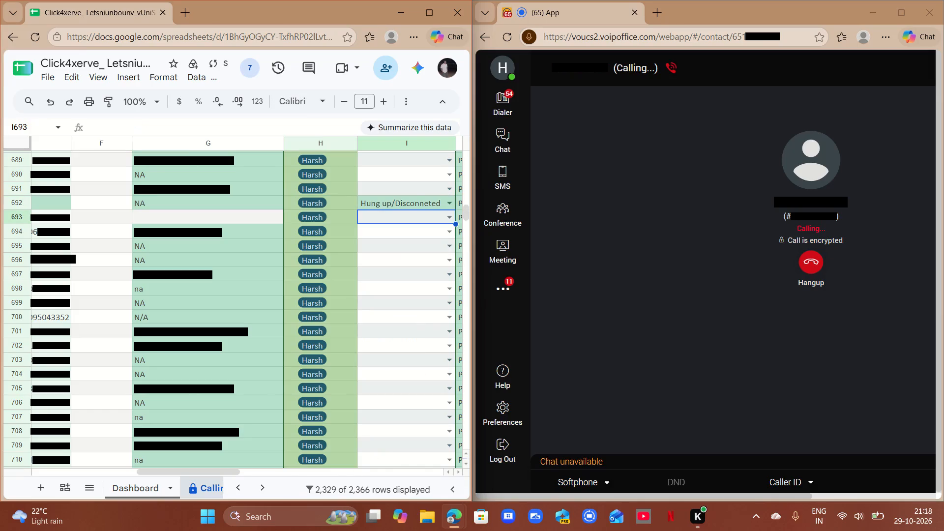
Set the column I call status for row 691 to Voicemail and fill it up through rows 690 and 689.
{"action": "left_click", "coordinate": [411, 192]}
{"action": "key", "text": "v"}
{"action": "key", "text": "Up"}
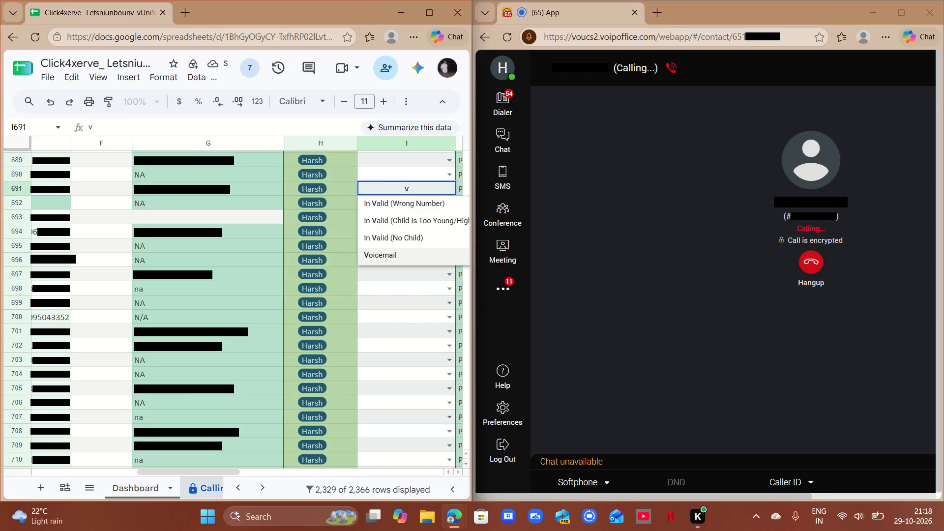
{"action": "key", "text": "Return"}
{"action": "left_click", "coordinate": [426, 188]}
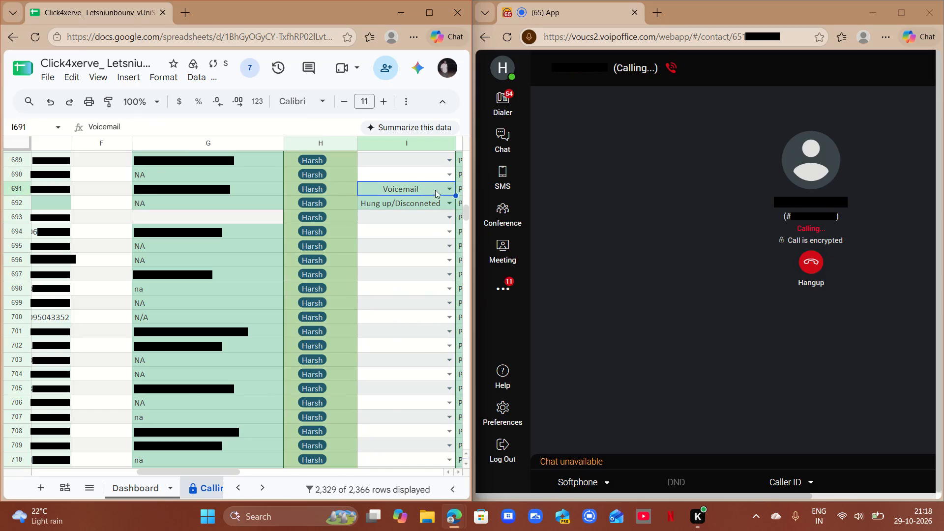
{"action": "left_click_drag", "start_coordinate": [455, 192], "coordinate": [447, 170]}
{"action": "left_click_drag", "start_coordinate": [447, 170], "coordinate": [446, 163]}
Copy the column E number of Harsh's lead in row 694 of the Calling Master sheet.
{"action": "scroll", "coordinate": [446, 163], "scroll_direction": "down", "scroll_amount": 1}
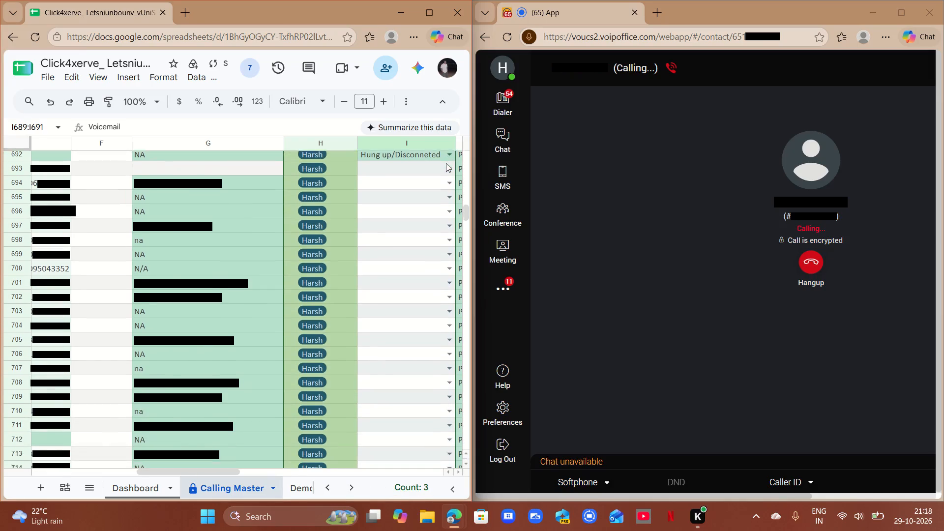
{"action": "scroll", "coordinate": [446, 163], "scroll_direction": "down", "scroll_amount": 1}
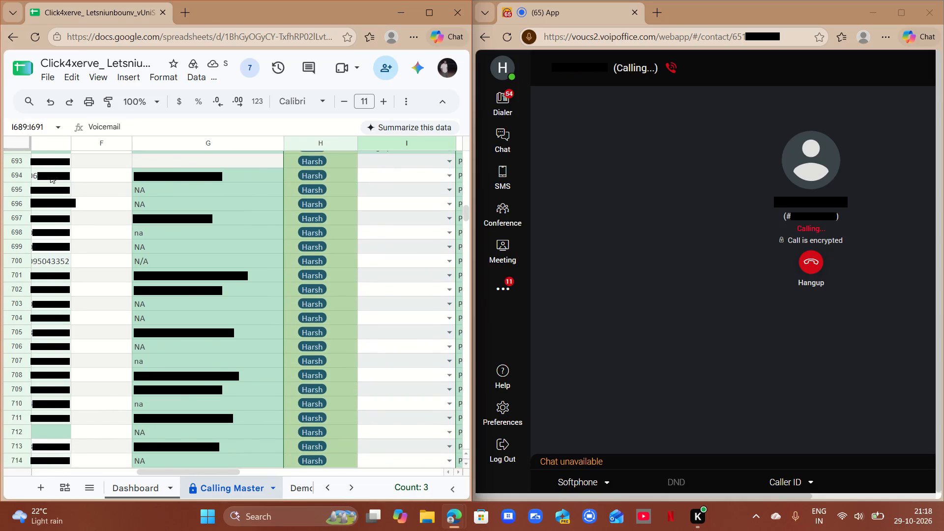
{"action": "left_click", "coordinate": [50, 175]}
{"action": "key", "text": "ctrl+c"}
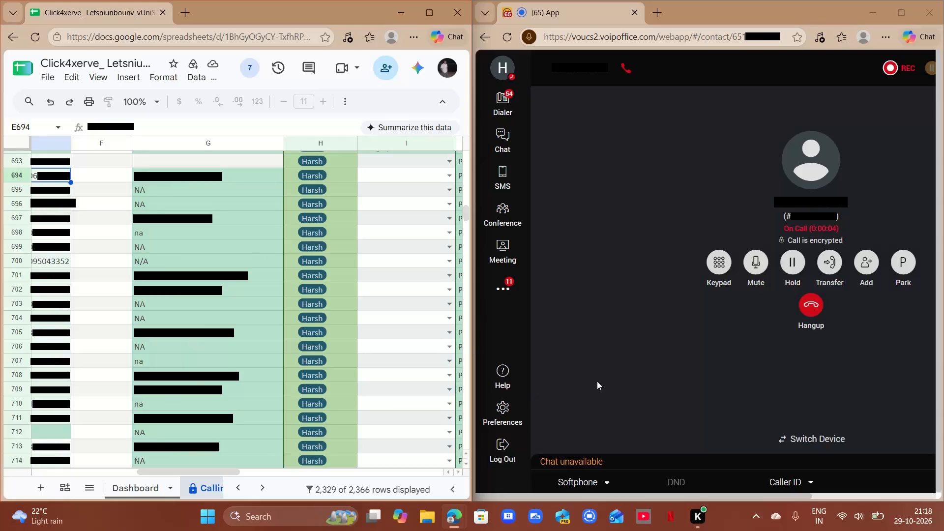
Hang up the current call with the row 693 lead in the dialer.
{"action": "left_click", "coordinate": [813, 305]}
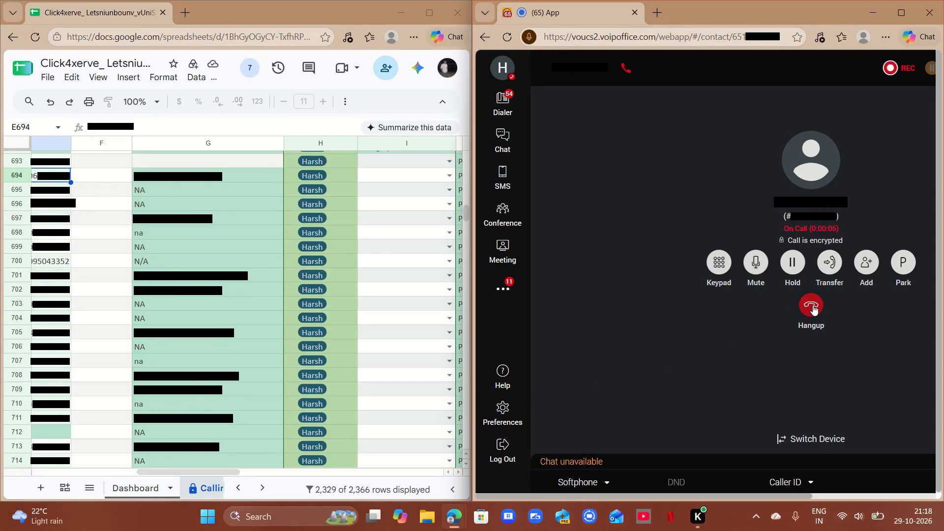
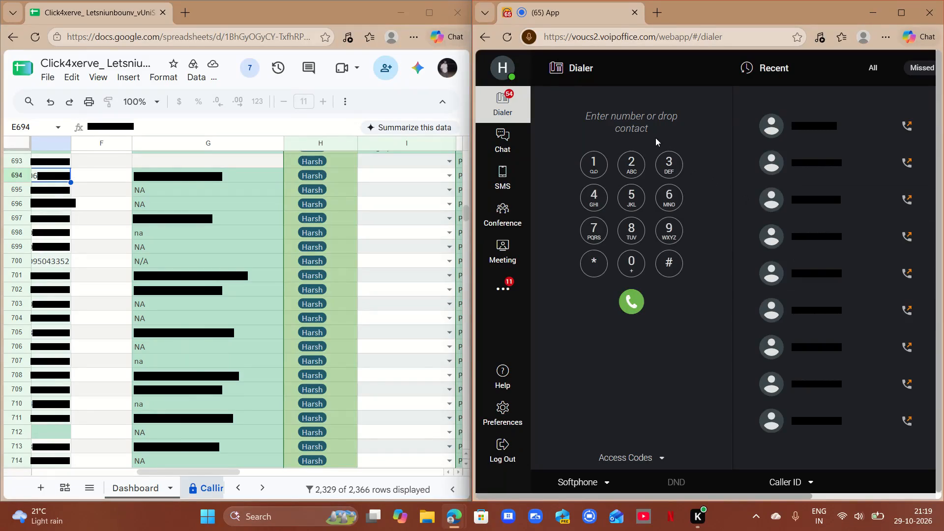
Call the copied number of the row 694 lead in the VoIP dialer.
{"action": "left_click", "coordinate": [654, 138]}
{"action": "key", "text": "ctrl+v"}
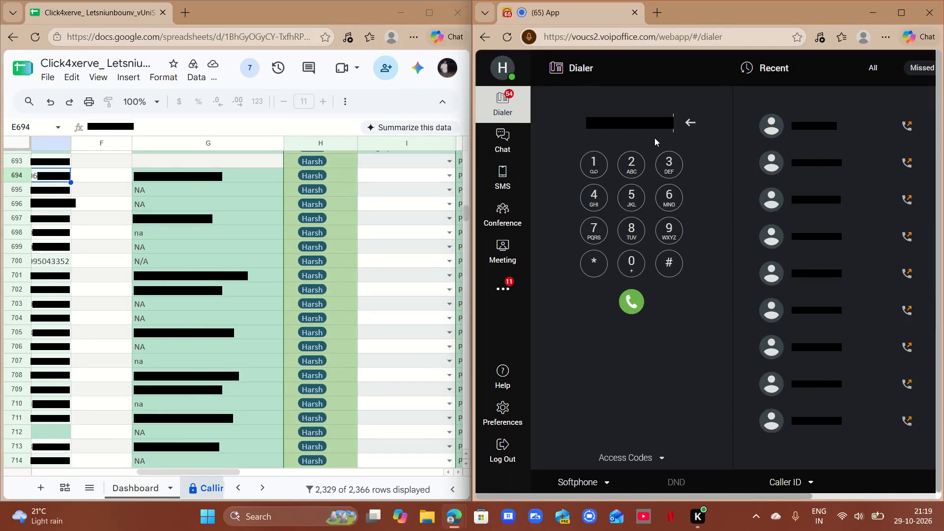
{"action": "key", "text": "Return"}
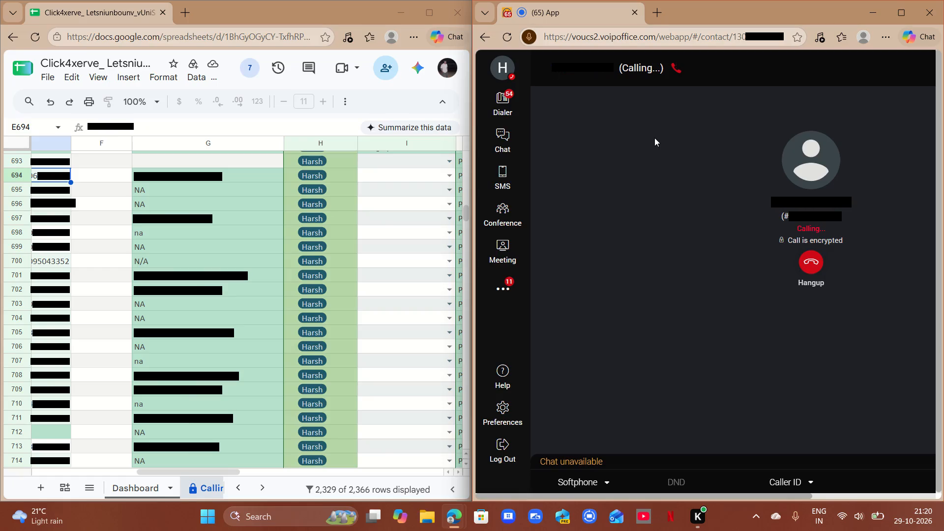
Copy the column E number of Harsh's lead in row 695 and call it in the dialer.
{"action": "left_click", "coordinate": [66, 189]}
{"action": "key", "text": "ctrl+c"}
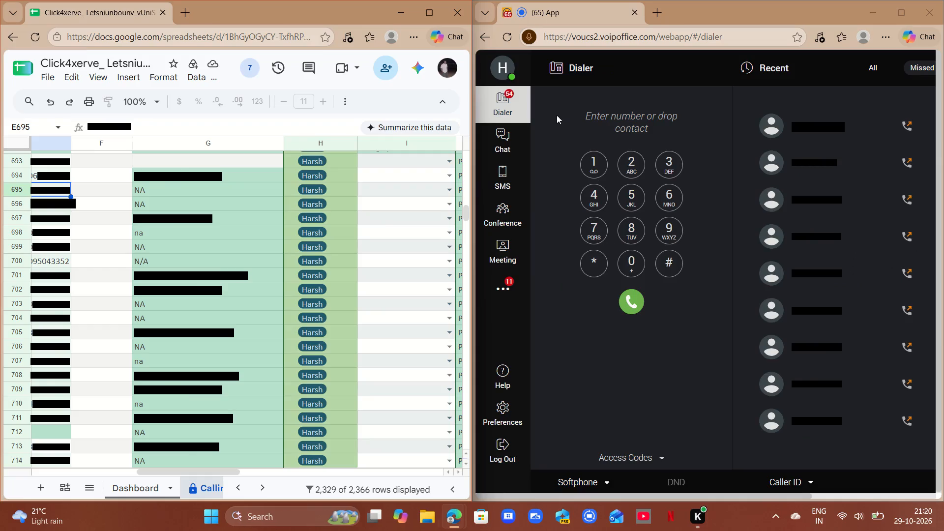
{"action": "left_click", "coordinate": [618, 125]}
{"action": "key", "text": "ctrl+v"}
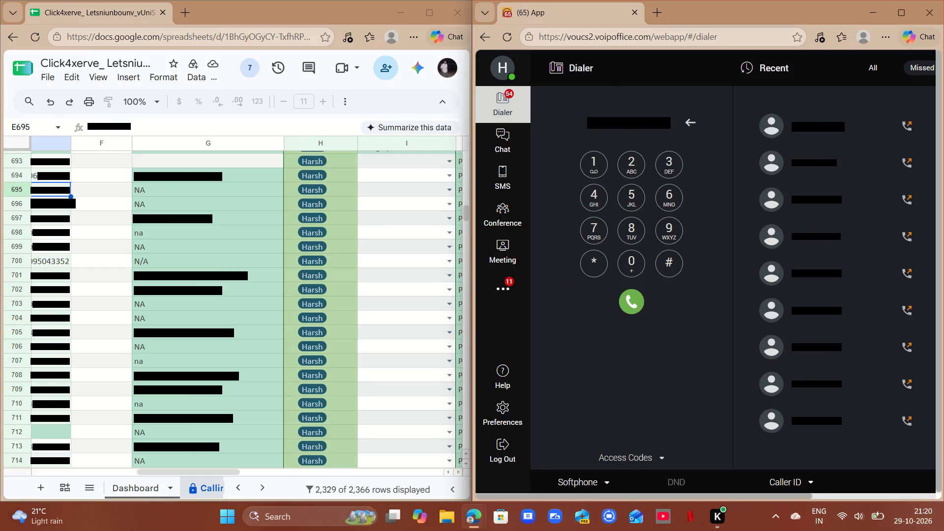
{"action": "key", "text": "Return"}
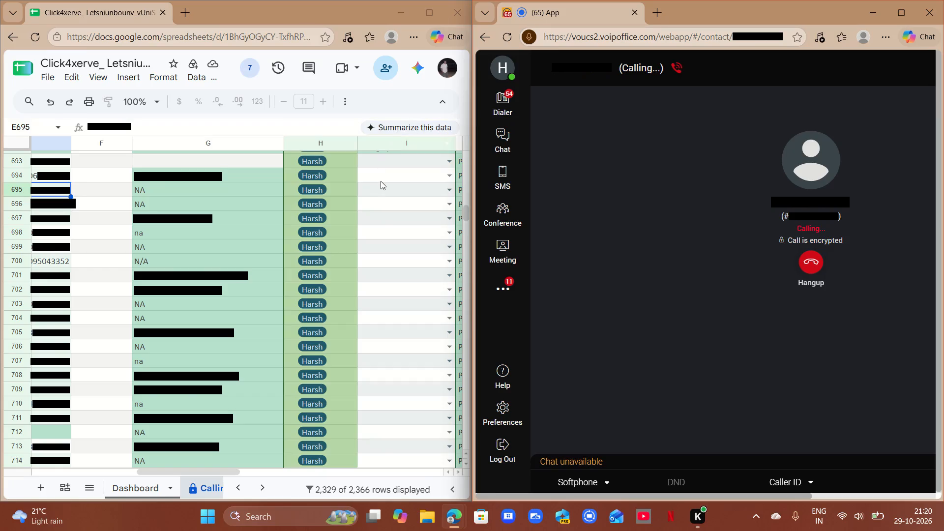
Set the column I call status for row 694 of the Calling Master sheet to Hung up/Disconneted.
{"action": "left_click", "coordinate": [381, 181]}
{"action": "key", "text": "h"}
{"action": "key", "text": "Up"}
{"action": "key", "text": "Return"}
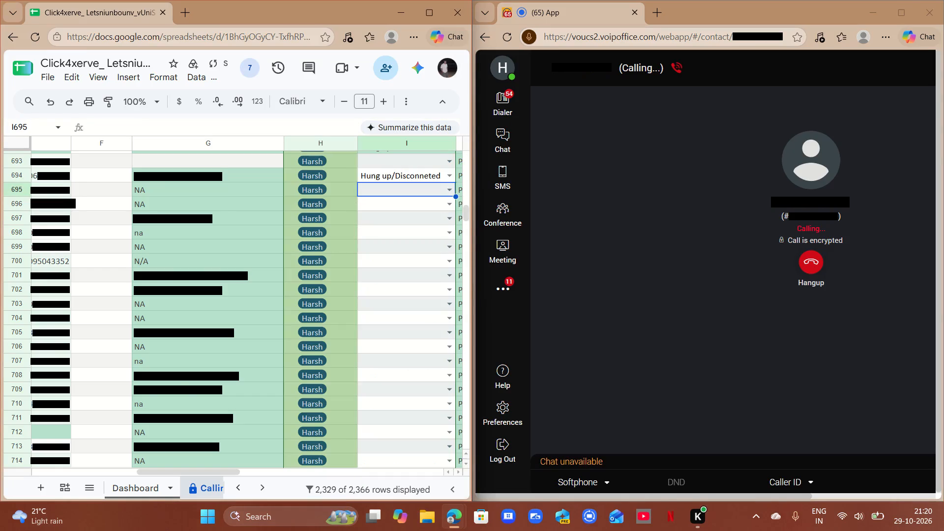
Set the column I call status for row 693 to RNR.
{"action": "left_click", "coordinate": [397, 160]}
{"action": "key", "text": "r"}
{"action": "key", "text": "Return"}
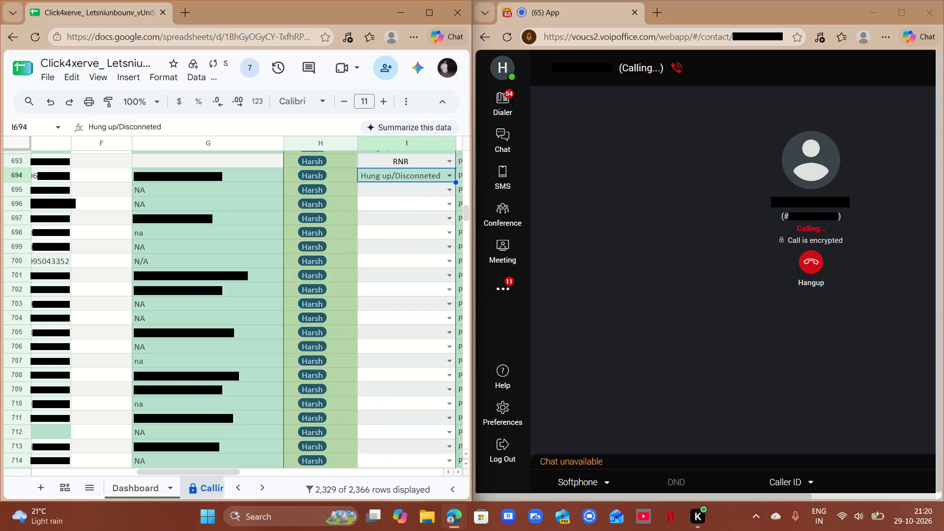
Copy the column E number of Harsh's lead in row 696.
{"action": "scroll", "coordinate": [397, 160], "scroll_direction": "down", "scroll_amount": 1}
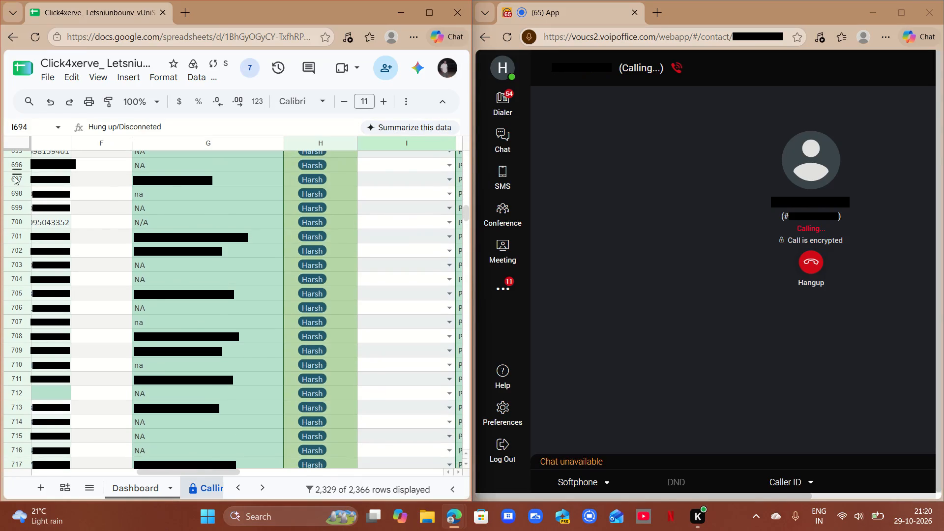
{"action": "left_click", "coordinate": [41, 167]}
{"action": "key", "text": "ctrl+c"}
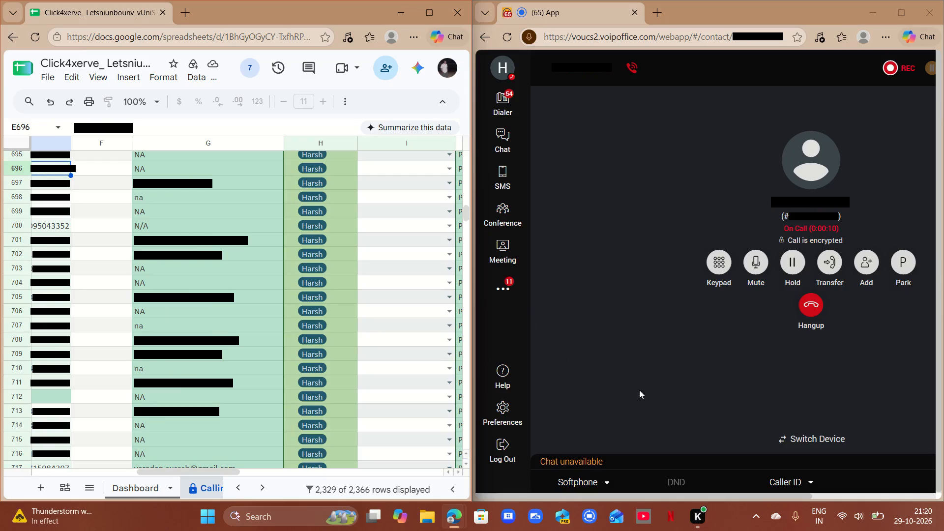
Hang up the current call with the row 695 lead in the dialer.
{"action": "left_click", "coordinate": [812, 306]}
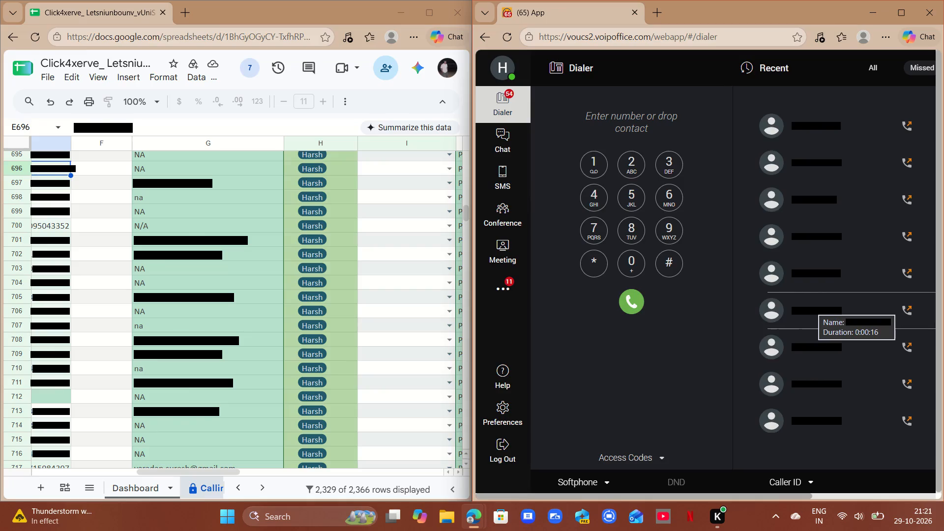
Call the copied number of the row 696 lead in the dialer.
{"action": "left_click", "coordinate": [646, 129]}
{"action": "key", "text": "ctrl+v"}
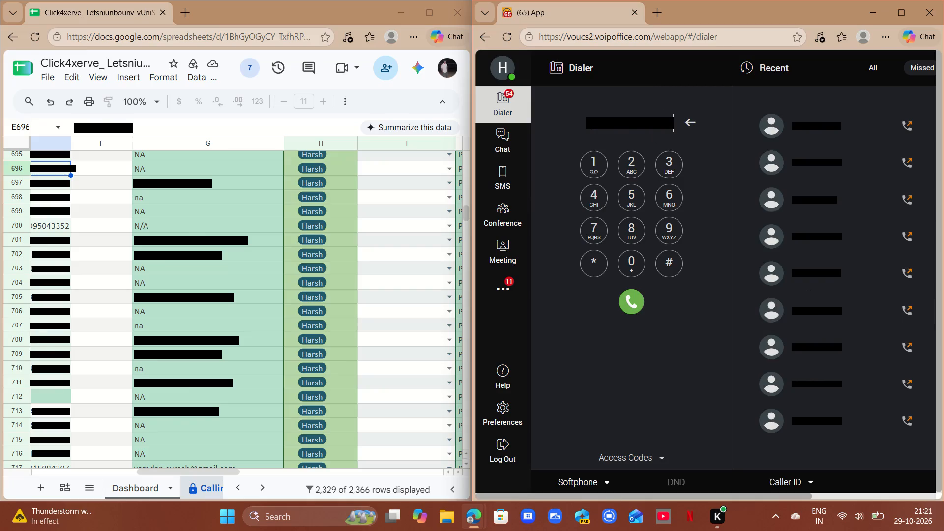
{"action": "key", "text": "Return"}
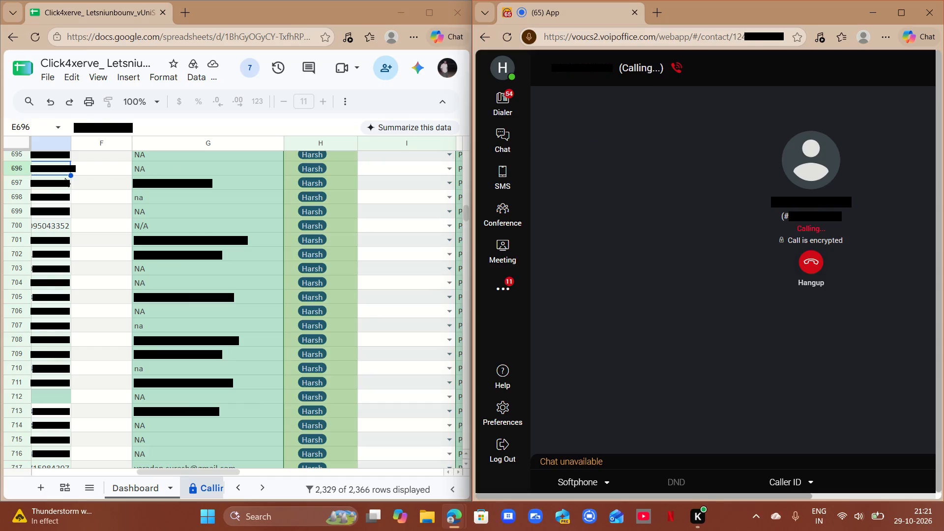
Copy the column E number of Harsh's lead in row 697 of the Calling Master sheet.
{"action": "left_click", "coordinate": [59, 178]}
{"action": "key", "text": "ctrl+c"}
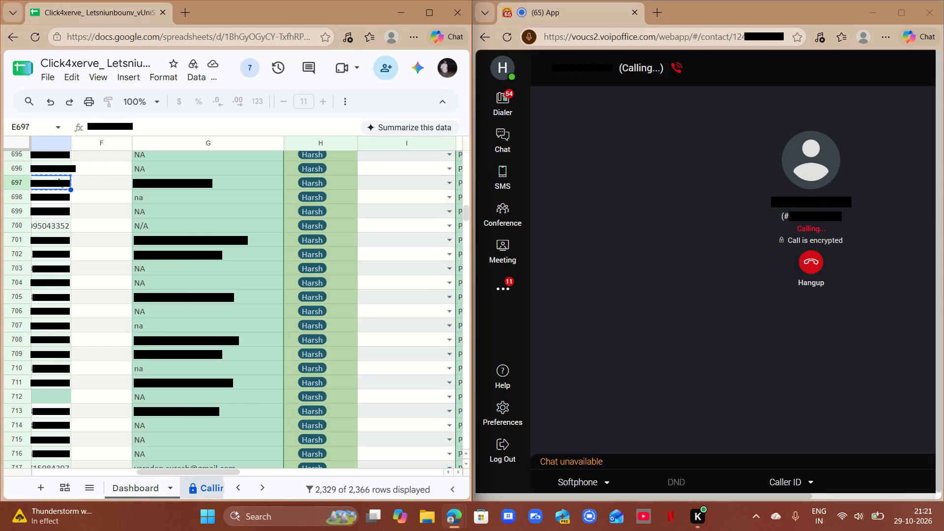
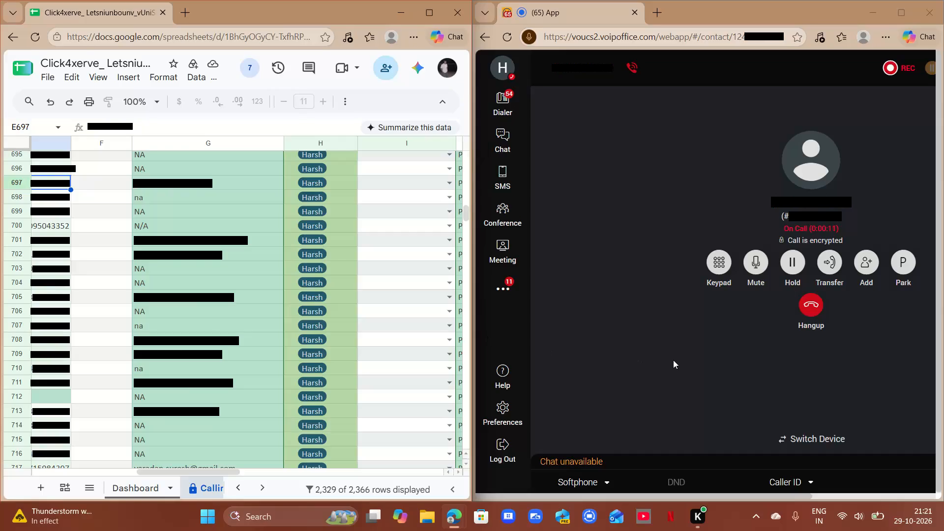
Hang up the current call with the row 696 lead in the dialer.
{"action": "left_click", "coordinate": [804, 302]}
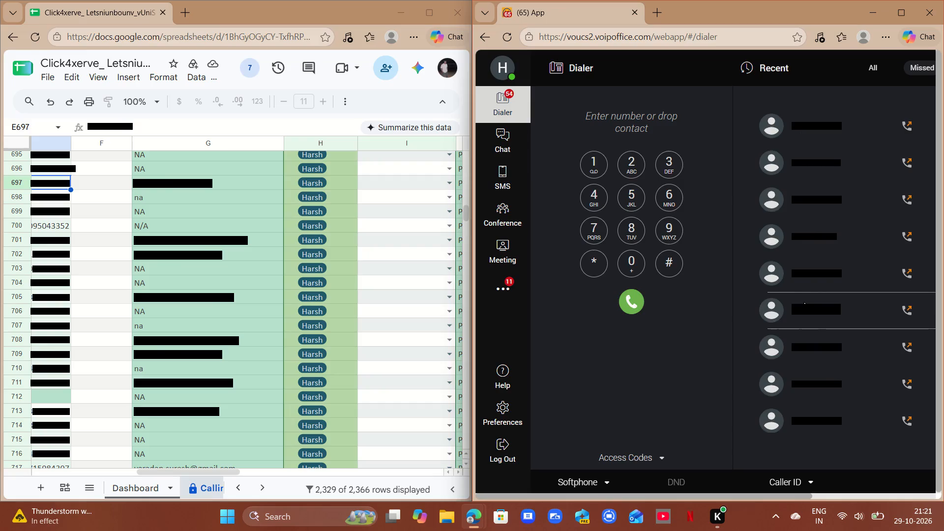
Call the copied number of the row 697 lead in the dialer.
{"action": "left_click", "coordinate": [643, 127]}
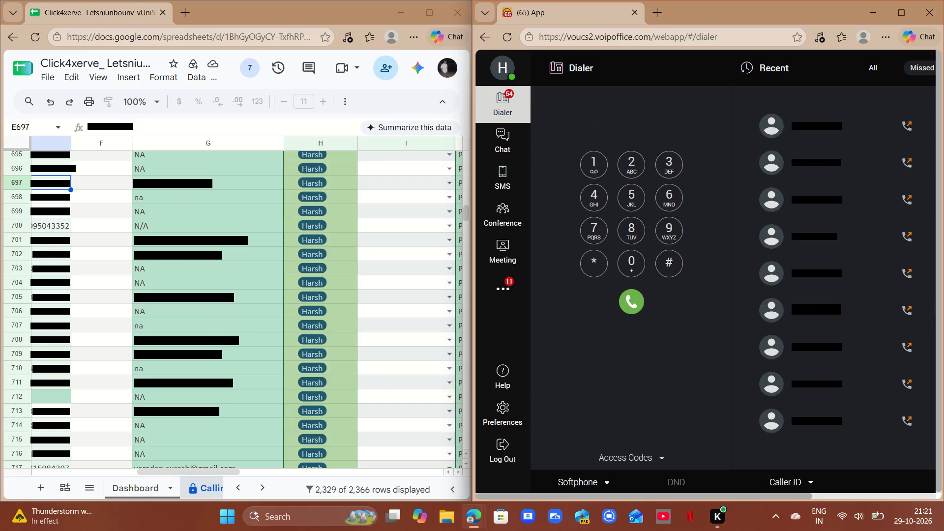
{"action": "key", "text": "ctrl+v"}
{"action": "key", "text": "Return"}
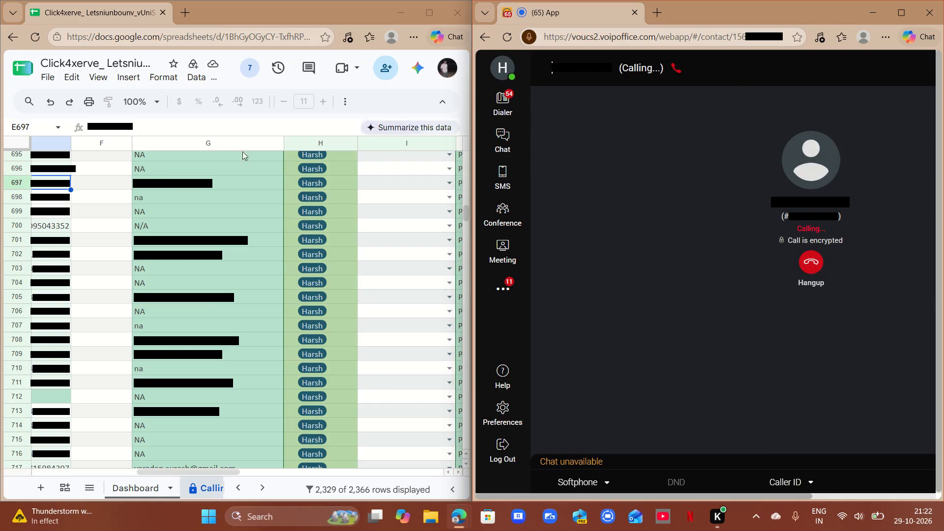
Copy the column E number of Harsh's lead in row 698 of the Calling Master sheet.
{"action": "left_click", "coordinate": [64, 198]}
{"action": "key", "text": "ctrl+c"}
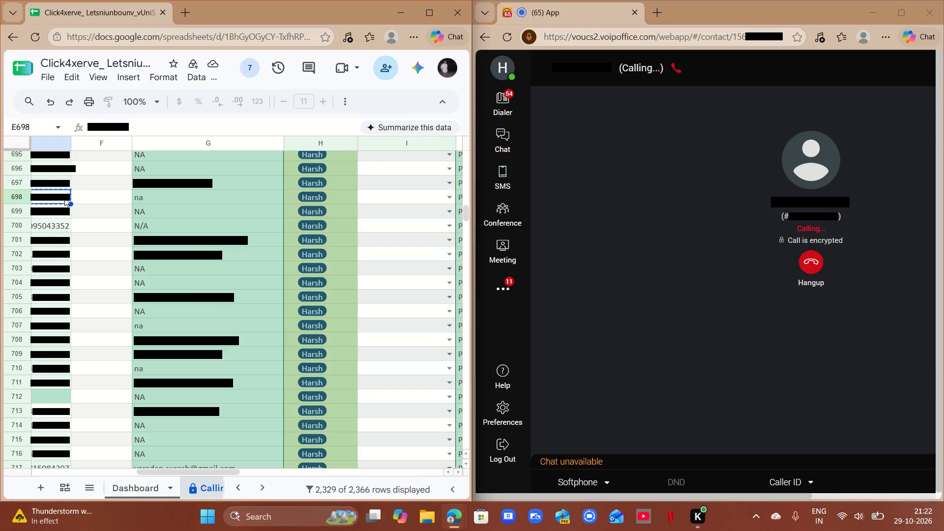
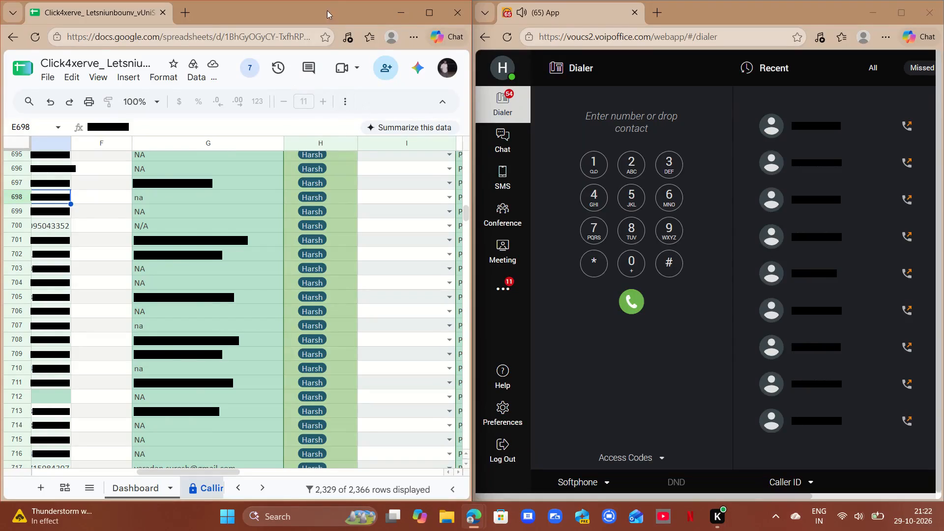
Call the copied number of the row 698 lead in the dialer.
{"action": "left_click", "coordinate": [619, 122]}
{"action": "key", "text": "ctrl+v"}
{"action": "key", "text": "Return"}
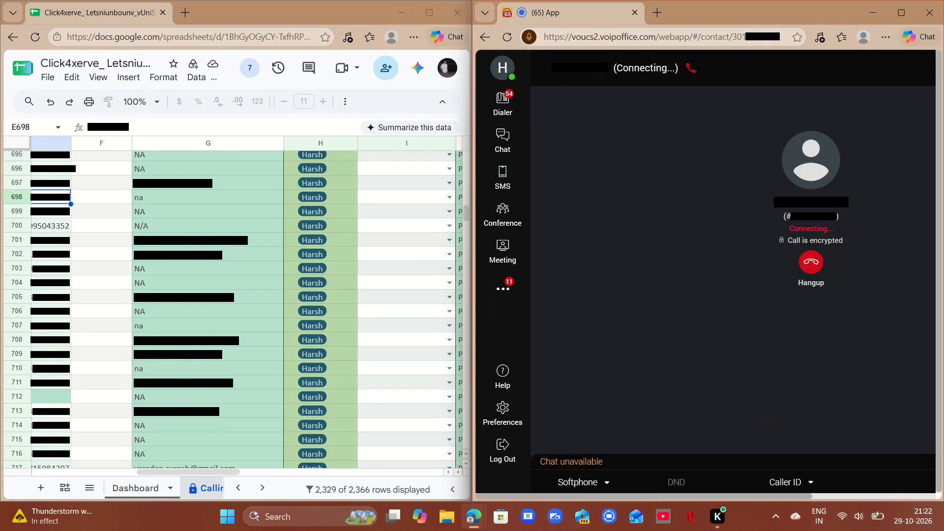
Set the column I call status of Harsh's lead in row 697 to Hung up/Disconneted.
{"action": "left_click", "coordinate": [361, 184]}
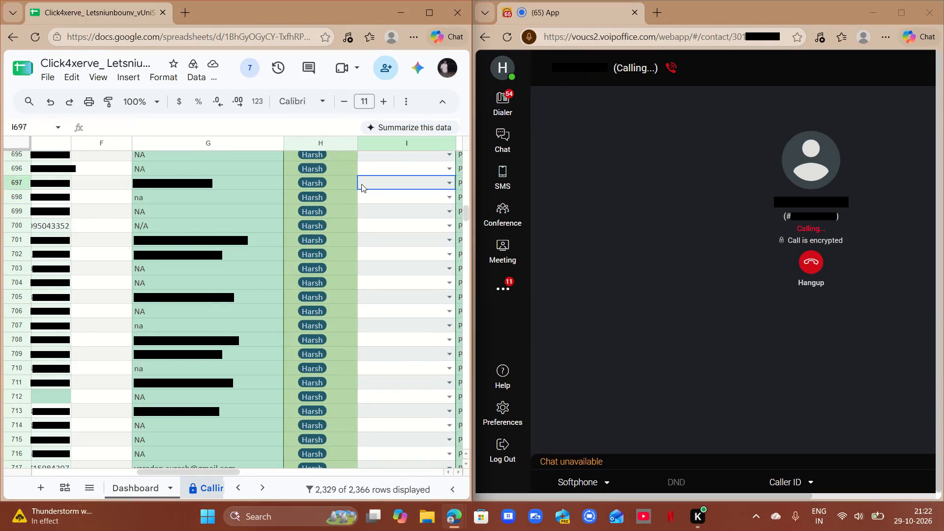
{"action": "key", "text": "h"}
{"action": "key", "text": "Up"}
{"action": "key", "text": "Return"}
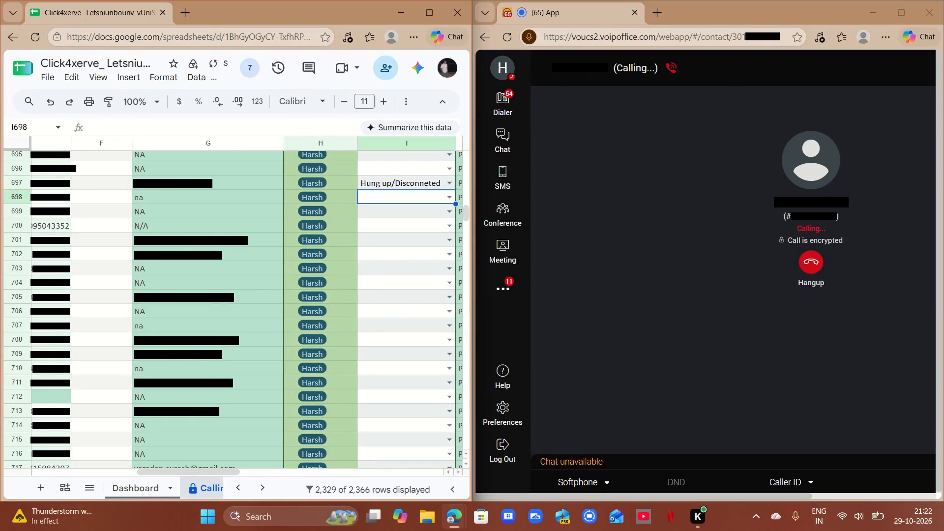
Set the column I call status to RNR for the row 695 lead and Voicemail for the row 696 lead.
{"action": "left_click", "coordinate": [369, 153]}
{"action": "key", "text": "r"}
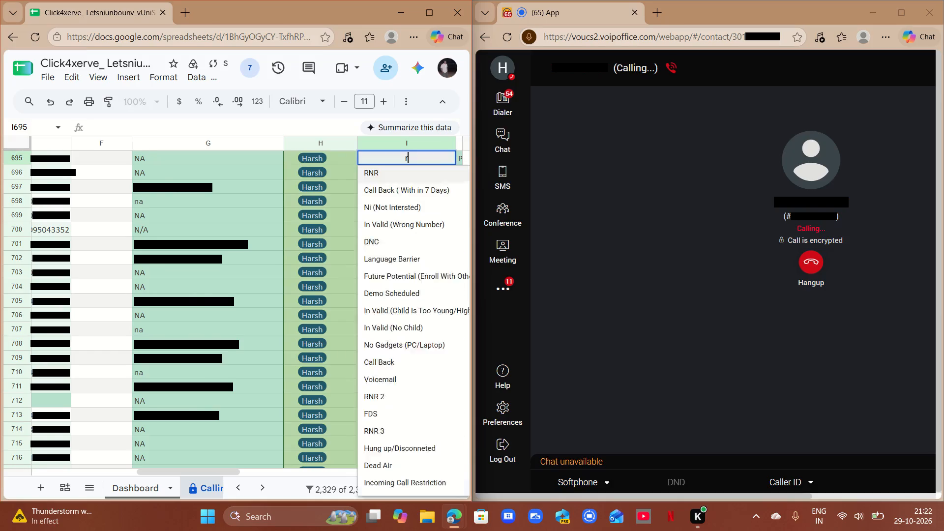
{"action": "key", "text": "Return"}
{"action": "key", "text": "v"}
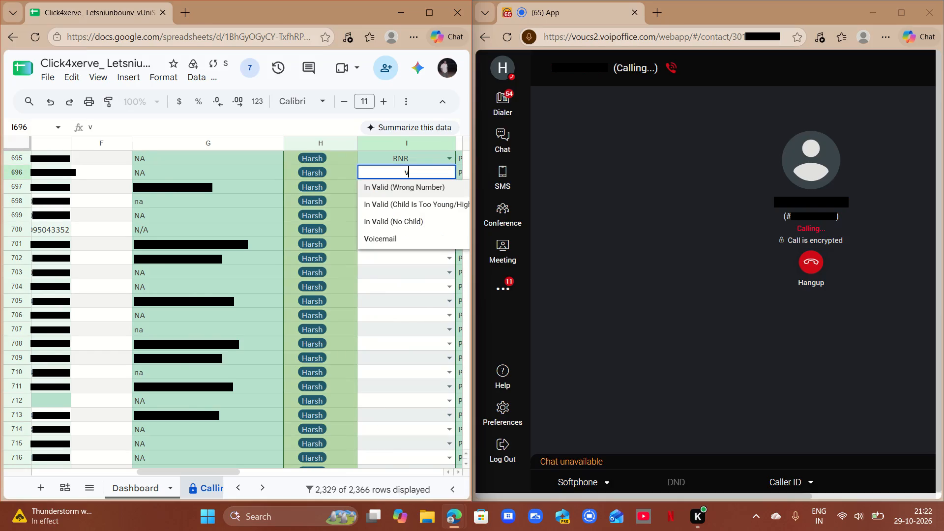
{"action": "key", "text": "Up"}
{"action": "key", "text": "Return"}
Copy the column E number of Harsh's lead in row 699 of the Calling Master sheet.
{"action": "scroll", "coordinate": [369, 153], "scroll_direction": "down", "scroll_amount": 1}
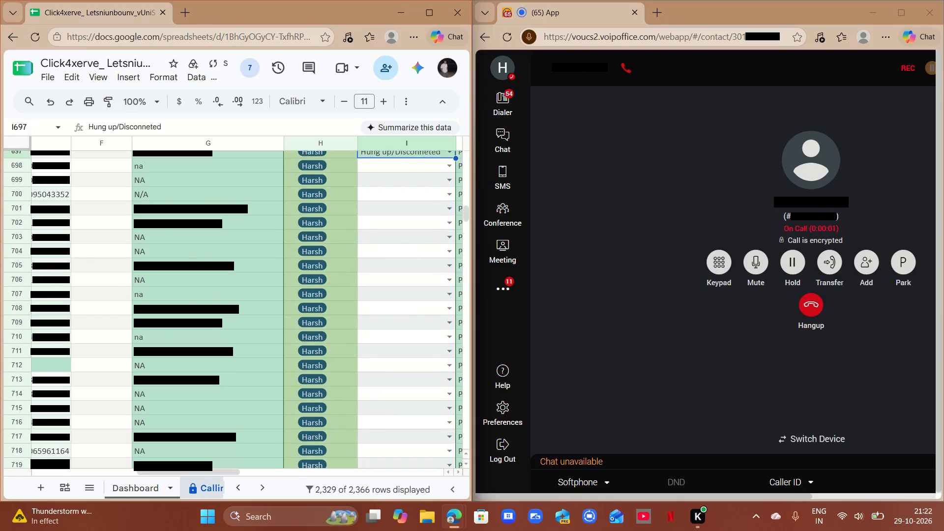
{"action": "scroll", "coordinate": [369, 153], "scroll_direction": "down", "scroll_amount": 1}
{"action": "left_click", "coordinate": [47, 173]}
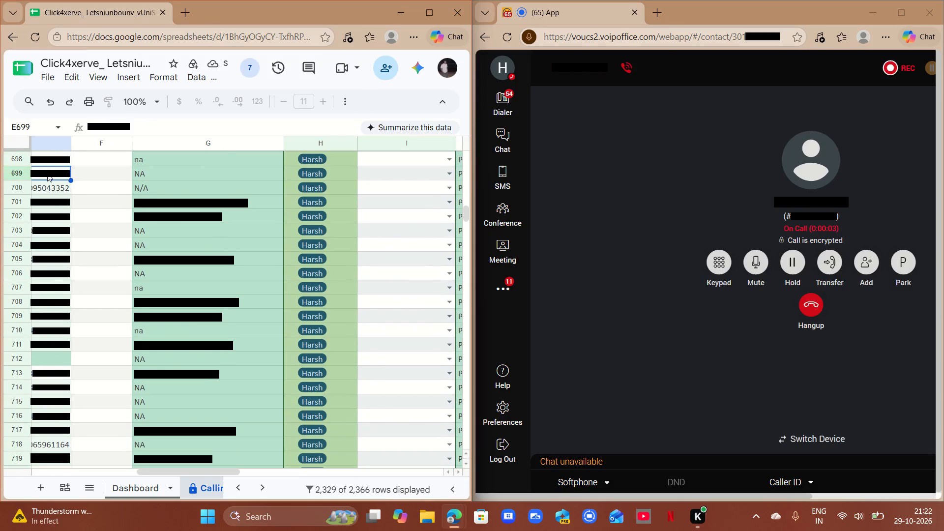
{"action": "key", "text": "ctrl+c"}
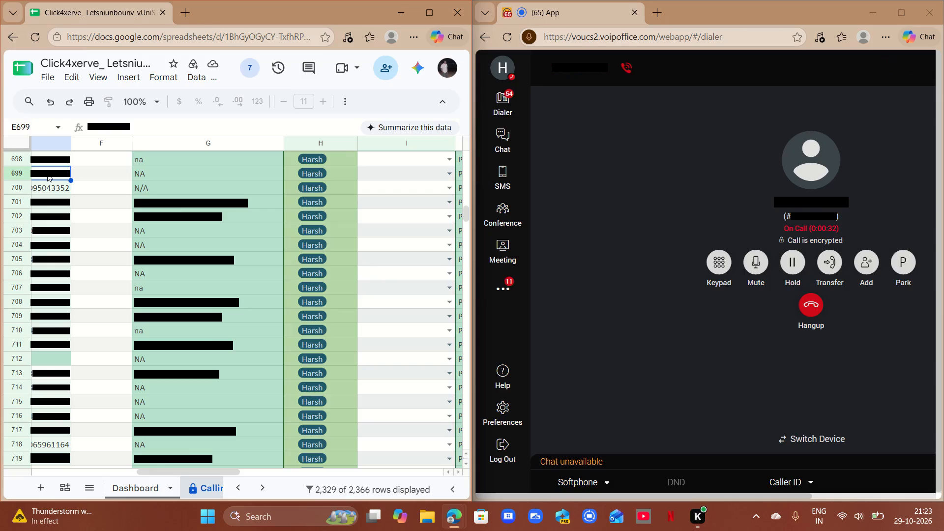
Call the copied number of the row 699 lead in the dialer.
{"action": "left_click", "coordinate": [644, 105]}
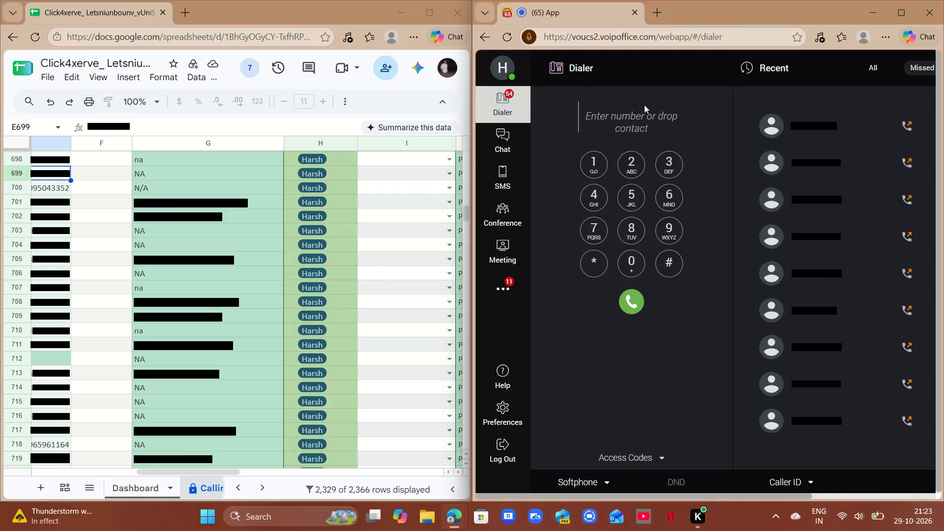
{"action": "key", "text": "ctrl+v"}
{"action": "key", "text": "Return"}
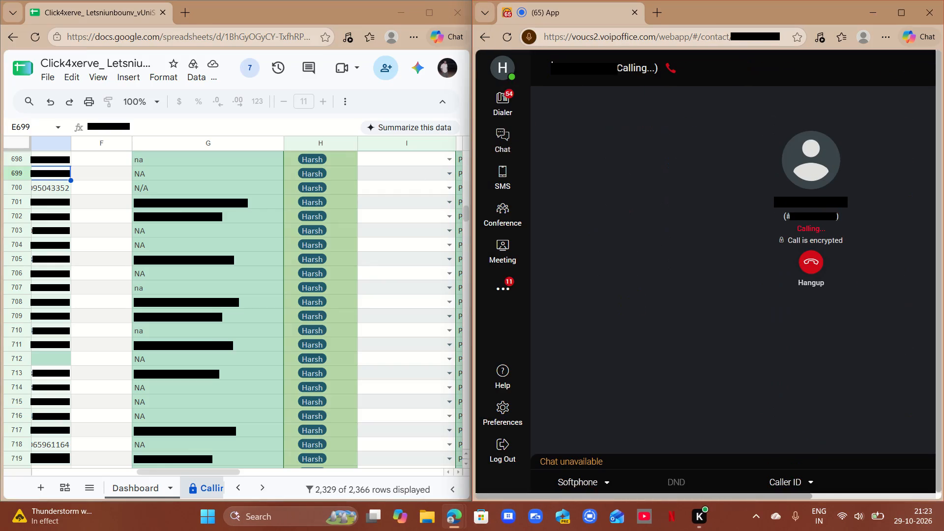
Set the column I call status of Harsh's lead in row 698 to RNR.
{"action": "left_click", "coordinate": [398, 163]}
{"action": "key", "text": "n"}
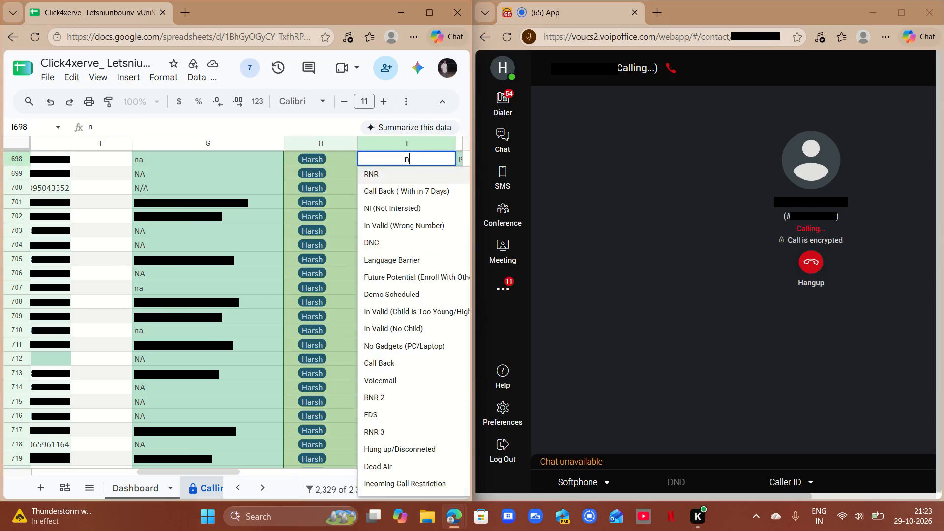
{"action": "key", "text": "Return"}
Copy the column E number of Harsh's lead in row 700 of the Calling Master sheet.
{"action": "scroll", "coordinate": [398, 163], "scroll_direction": "down", "scroll_amount": 1}
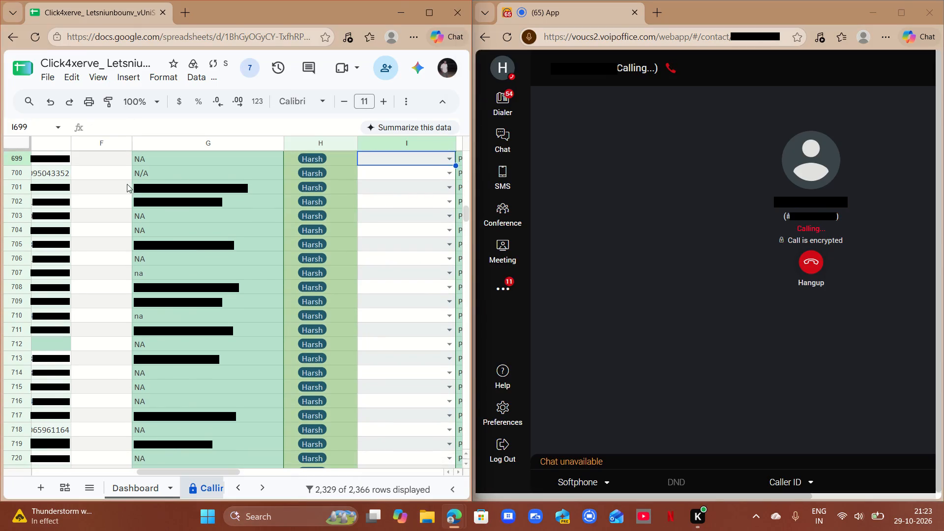
{"action": "left_click", "coordinate": [64, 175]}
{"action": "key", "text": "ctrl+c"}
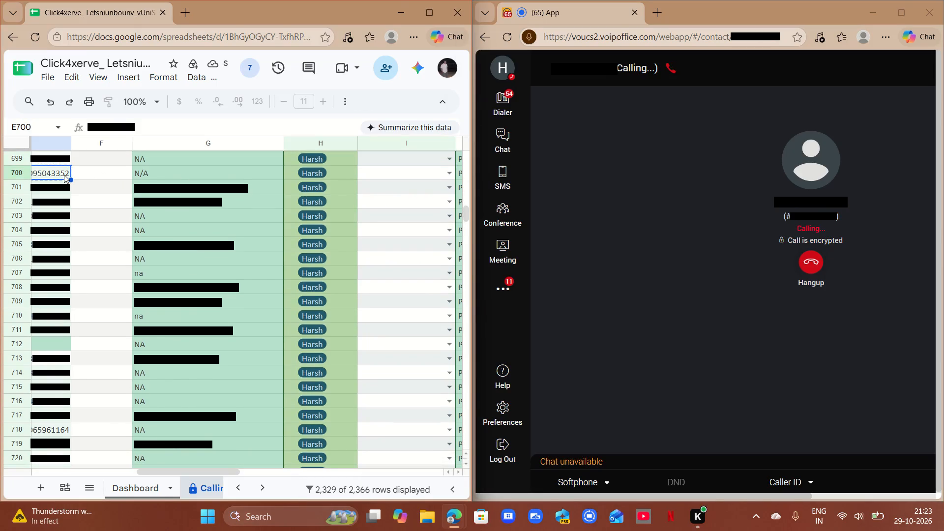
Check the lead summary on the Dashboard sheet and return to the Calling Master sheet.
{"action": "left_click", "coordinate": [117, 486]}
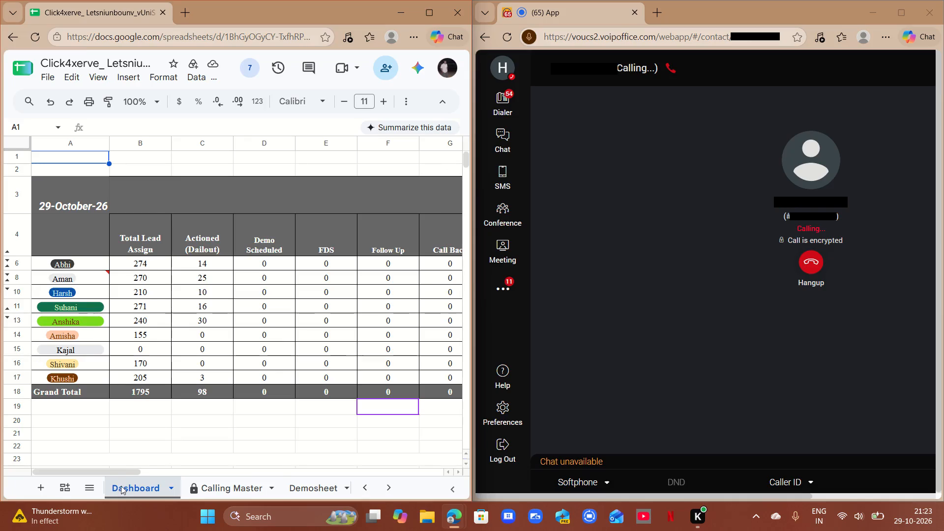
{"action": "left_click", "coordinate": [204, 492]}
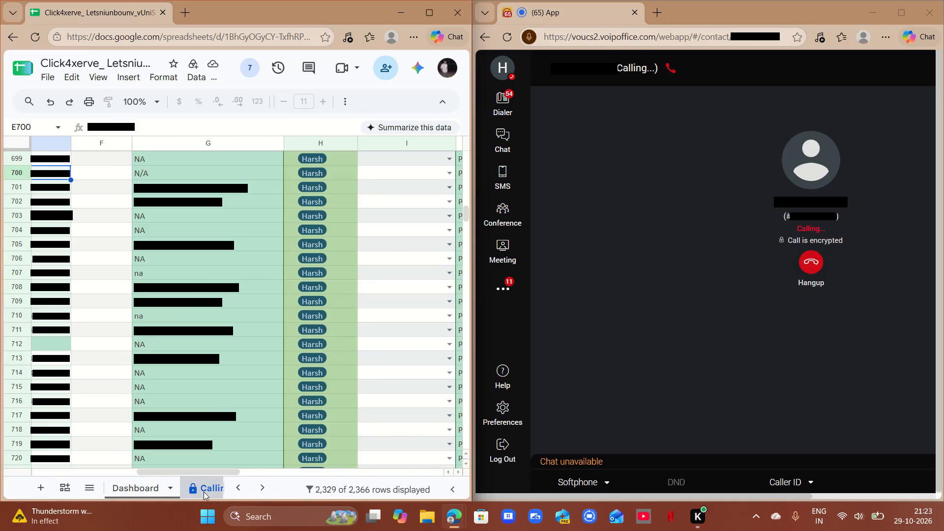
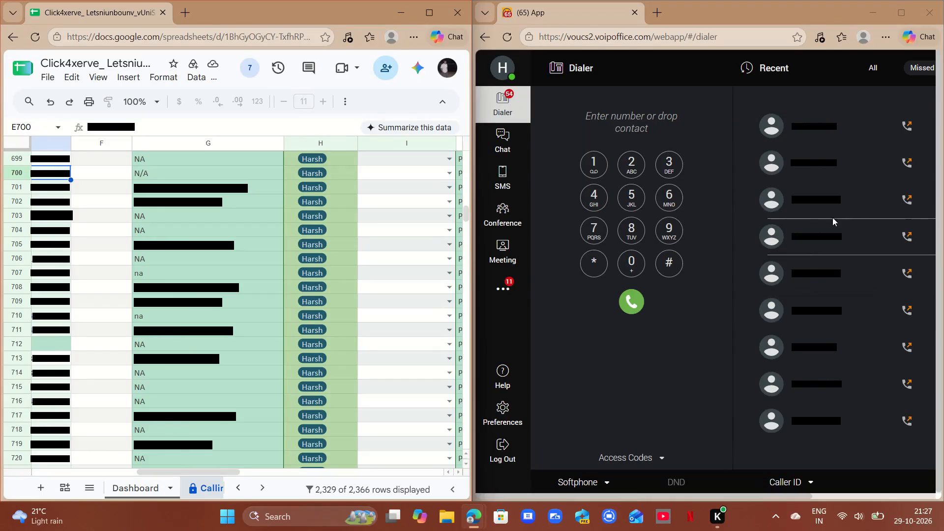
Call the copied number of the row 700 lead in the dialer.
{"action": "left_click", "coordinate": [669, 130]}
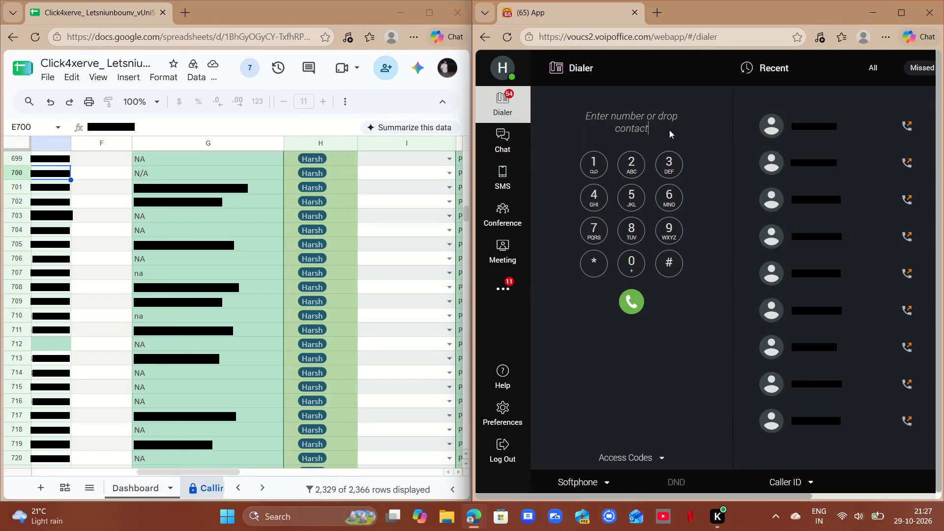
{"action": "key", "text": "ctrl+v"}
{"action": "key", "text": "Return"}
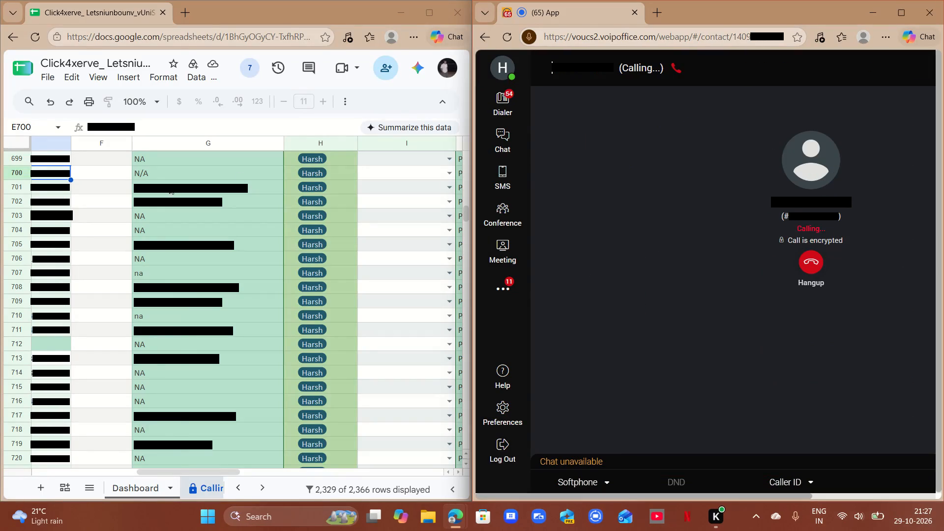
Copy the column E number of Harsh's lead in row 701 of the Calling Master sheet.
{"action": "left_click", "coordinate": [59, 179]}
{"action": "left_click", "coordinate": [55, 184]}
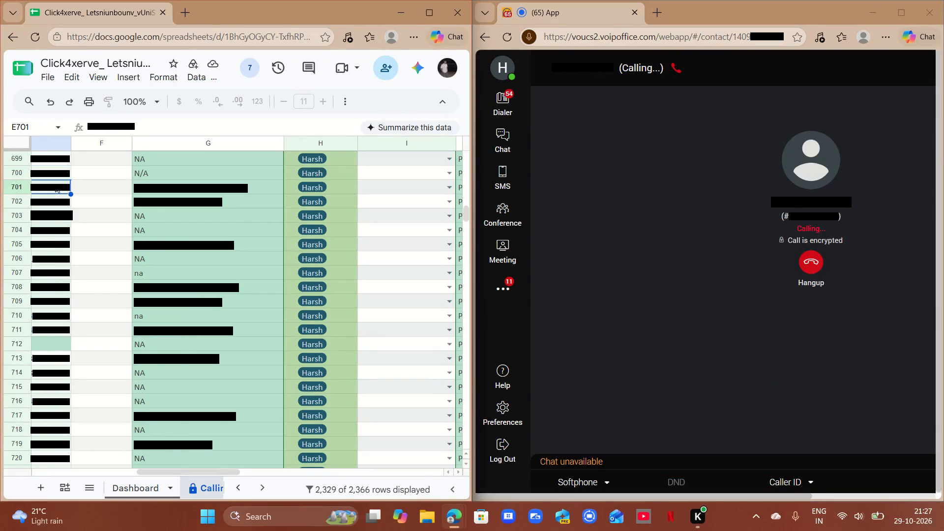
{"action": "key", "text": "ctrl+c"}
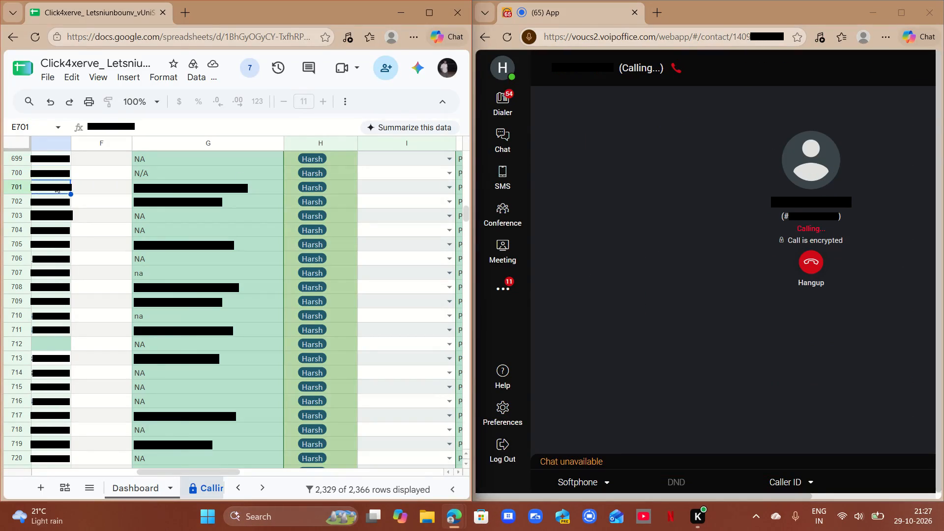
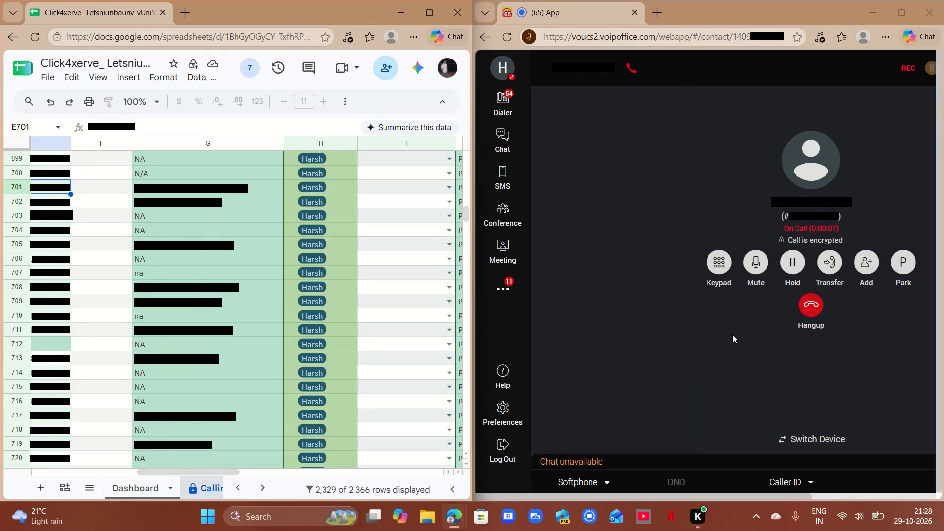
End the ongoing call with the row 700 lead in the dialer.
{"action": "left_click", "coordinate": [804, 303]}
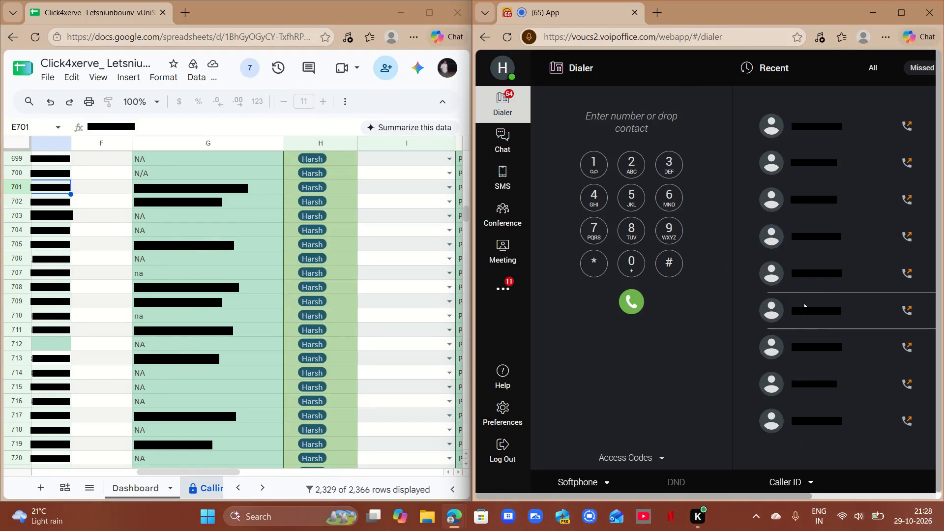
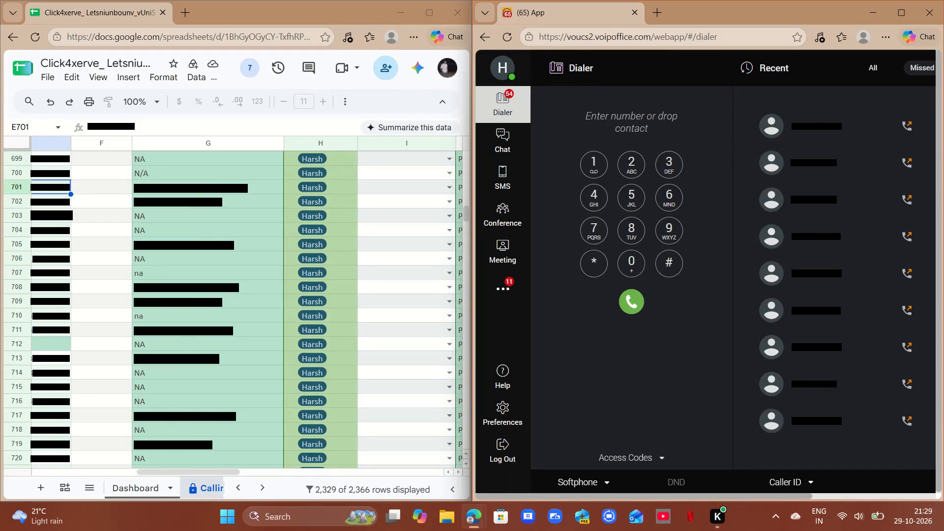
Call the row 701 lead in the dialer using the number copied from column E.
{"action": "left_click", "coordinate": [644, 130]}
{"action": "key", "text": "ctrl+v"}
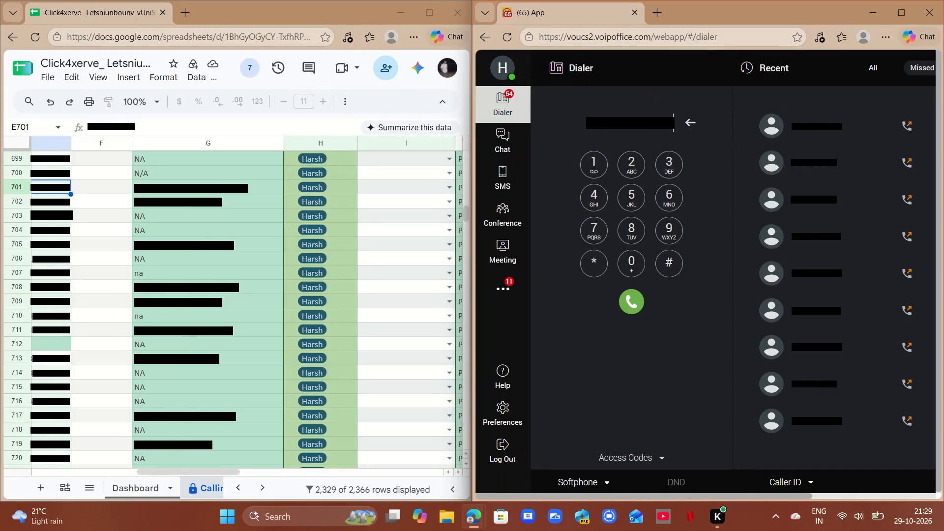
{"action": "key", "text": "Return"}
{"action": "type", "text": "\\\\\\\\"}
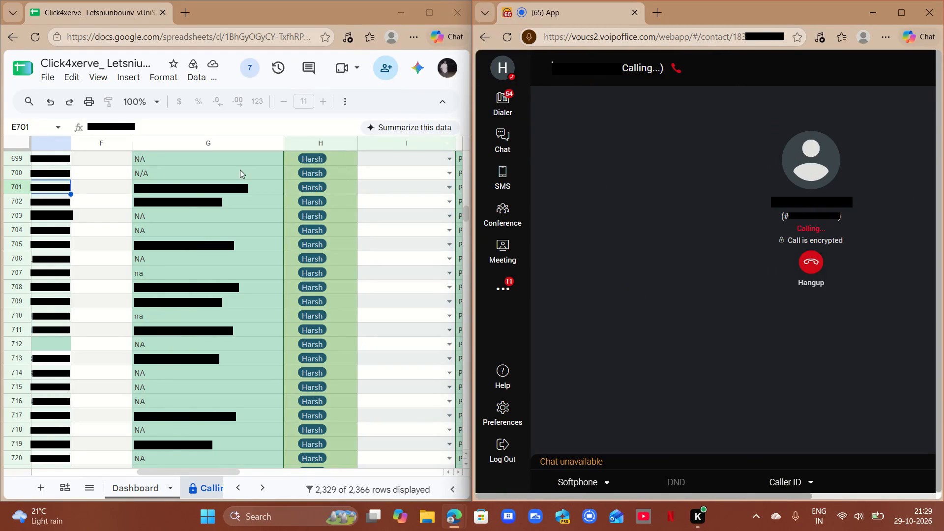
Copy the row 702 lead's phone number from column E of the sheet.
{"action": "left_click", "coordinate": [51, 201]}
{"action": "key", "text": "ctrl+c"}
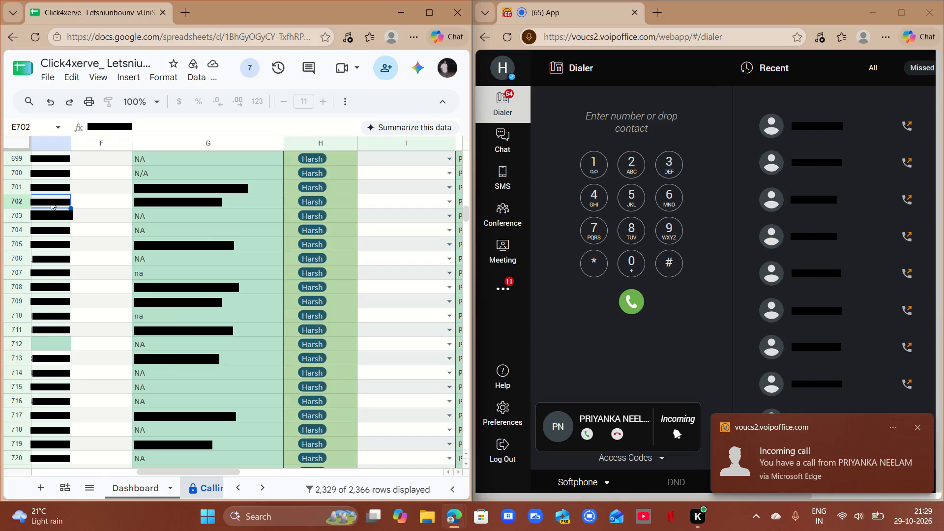
Answer the incoming call in the dialer.
{"action": "left_click", "coordinate": [585, 434]}
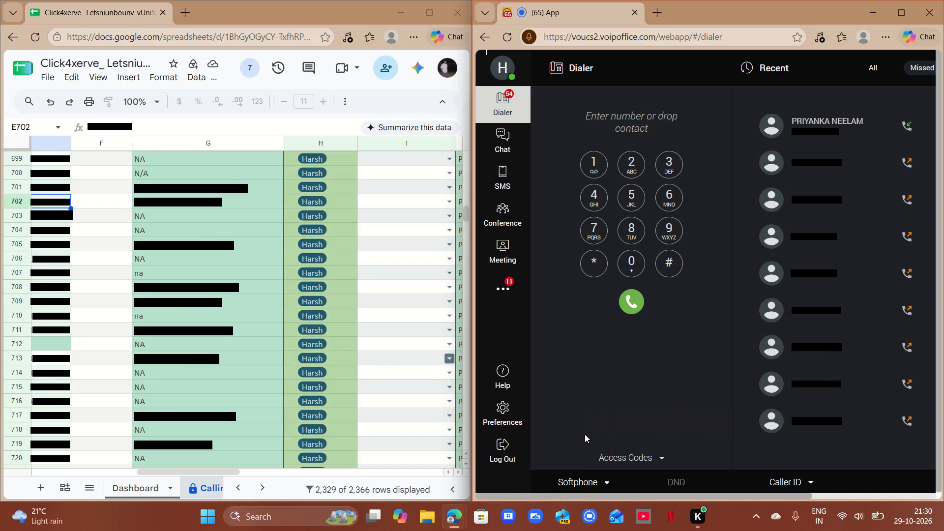
Call the row 702 lead in the dialer using the copied number.
{"action": "left_click", "coordinate": [651, 142]}
{"action": "key", "text": "ctrl+v"}
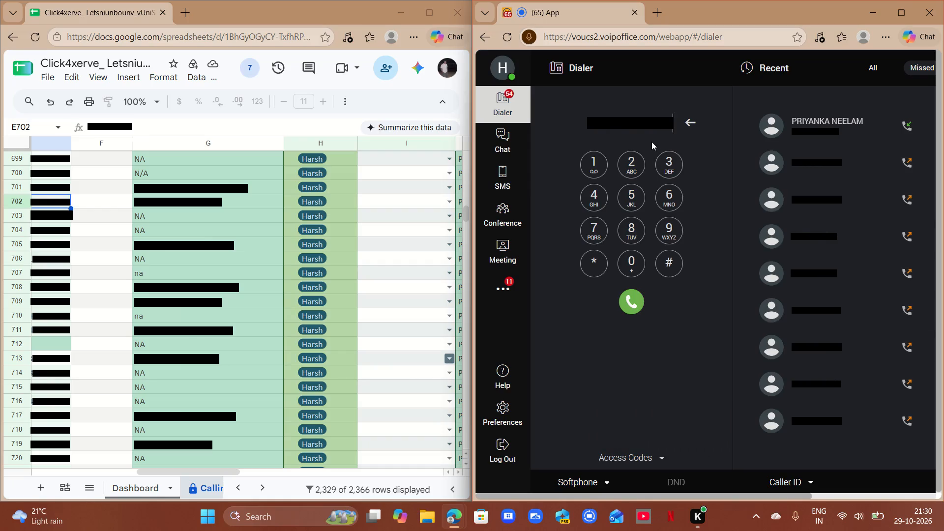
{"action": "key", "text": "Return"}
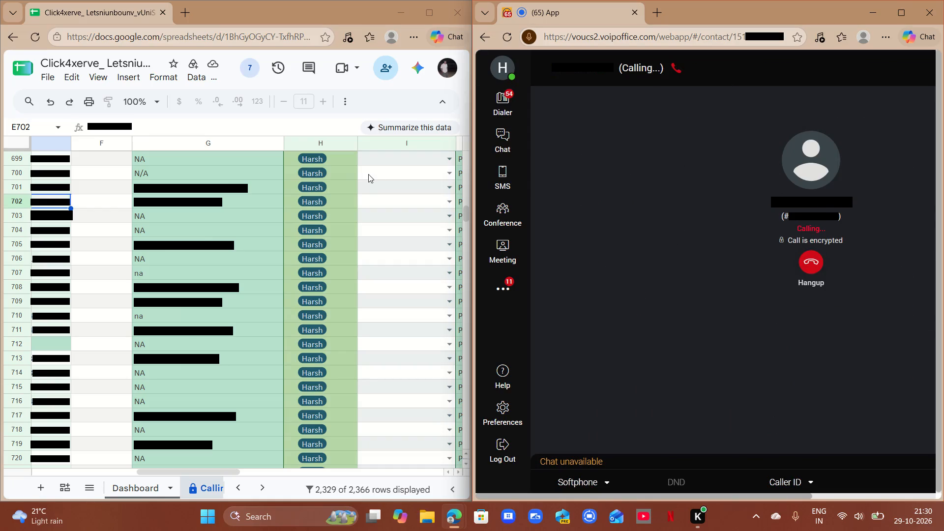
Record the call statuses in column I: Ni (Not Intersted) for row 701, RNR for row 699 and Voicemail for row 700.
{"action": "left_click", "coordinate": [373, 188]}
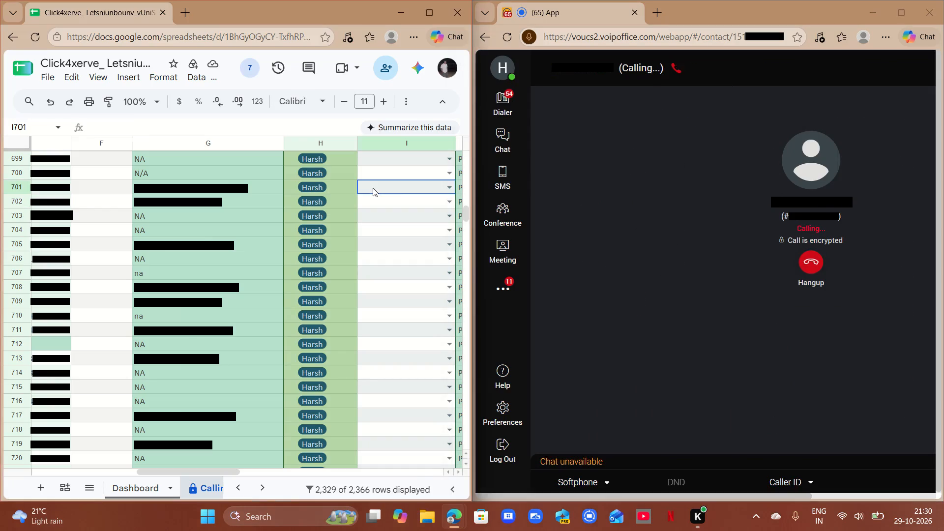
{"action": "key", "text": "n"}
{"action": "key", "text": "Return"}
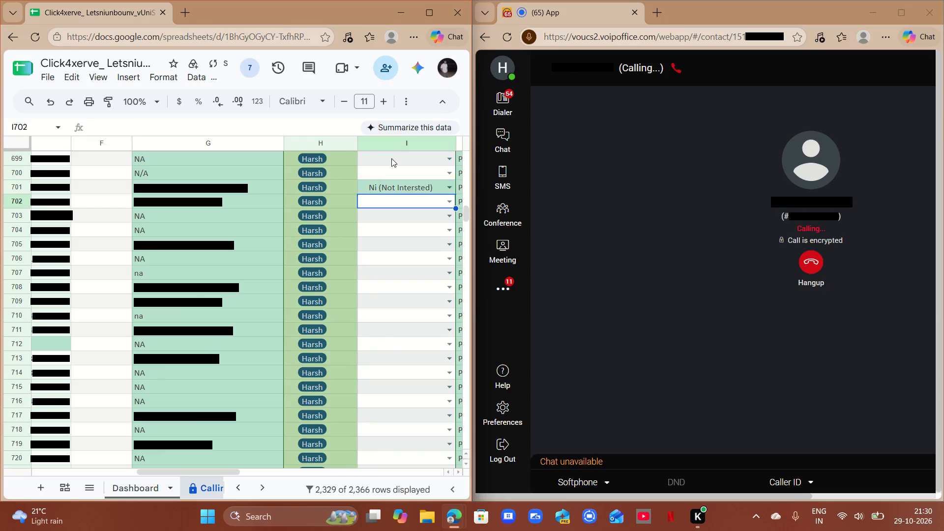
{"action": "left_click", "coordinate": [391, 158]}
{"action": "key", "text": "r"}
{"action": "key", "text": "Return"}
{"action": "key", "text": "v"}
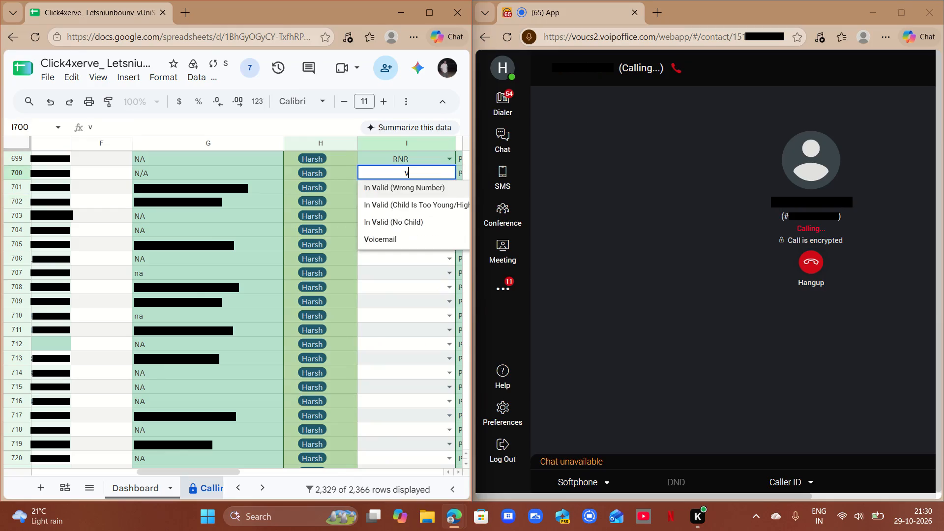
{"action": "key", "text": "Up"}
{"action": "key", "text": "Return"}
Copy the row 703 lead's phone number from column E of the sheet.
{"action": "scroll", "coordinate": [391, 158], "scroll_direction": "down", "scroll_amount": 1}
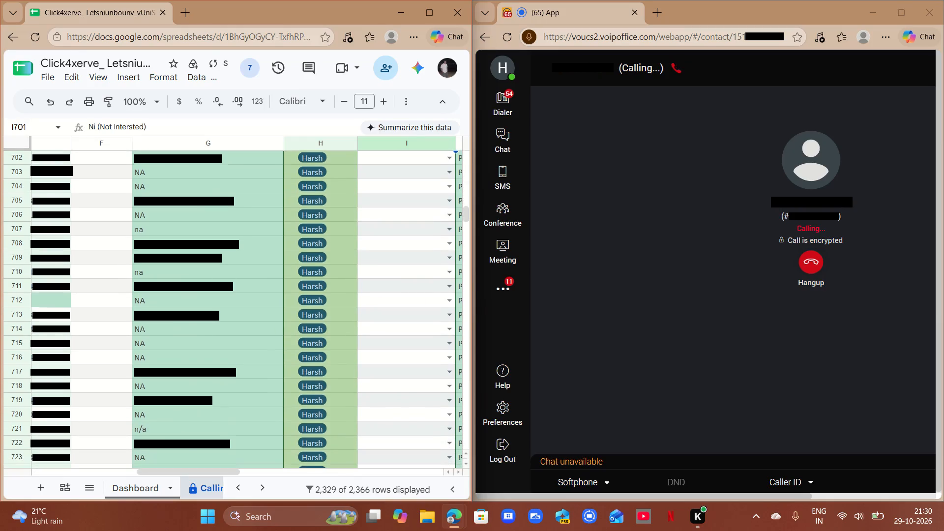
{"action": "scroll", "coordinate": [391, 158], "scroll_direction": "down", "scroll_amount": 1}
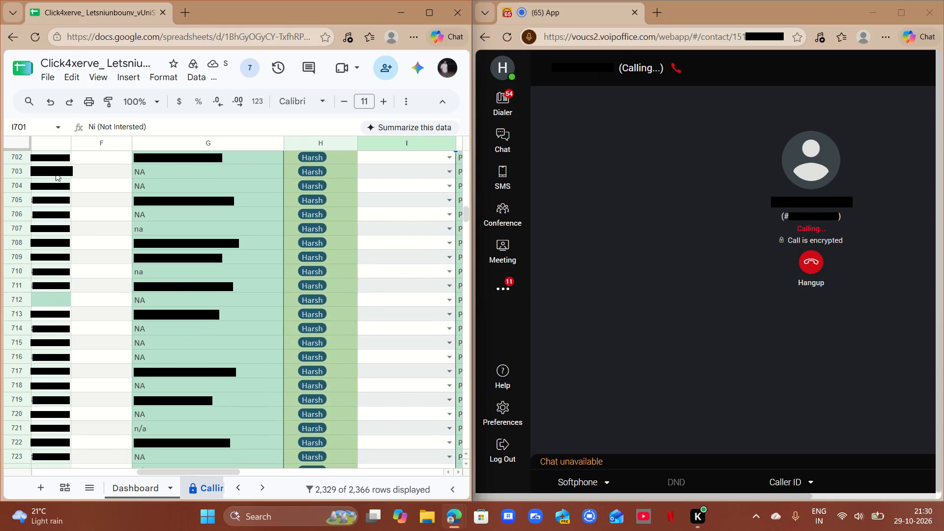
{"action": "left_click", "coordinate": [56, 173]}
{"action": "key", "text": "ctrl+c"}
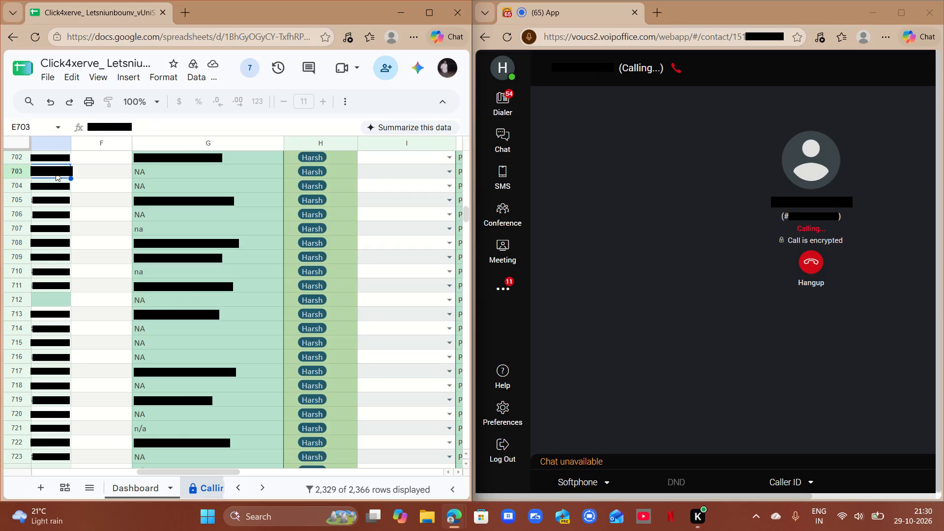
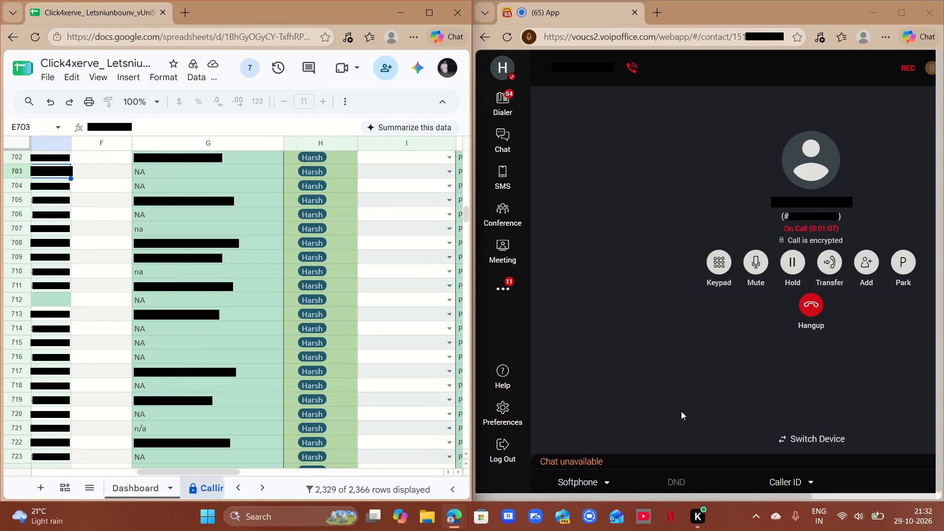
End the current call and call the row 703 lead in the dialer using the copied number.
{"action": "left_click", "coordinate": [822, 295]}
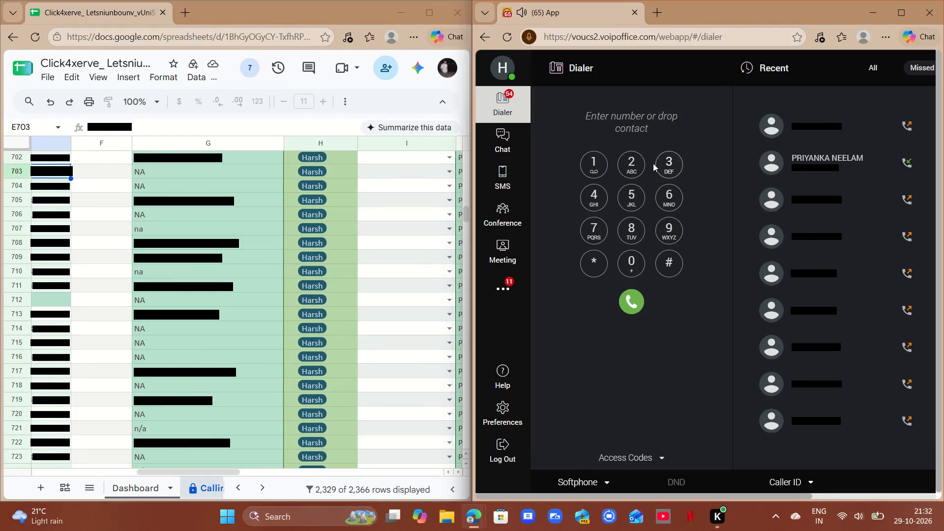
{"action": "left_click", "coordinate": [652, 163]}
{"action": "key", "text": "ctrl+v"}
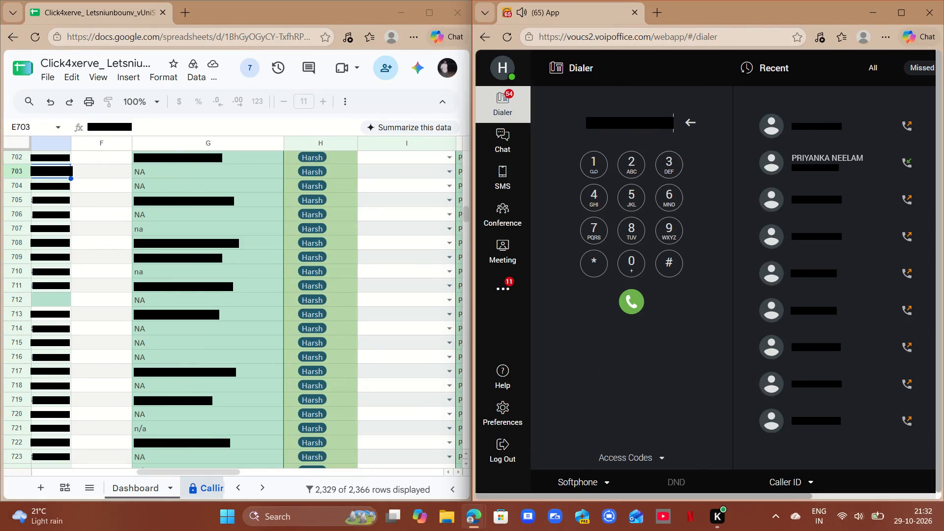
{"action": "key", "text": "Return"}
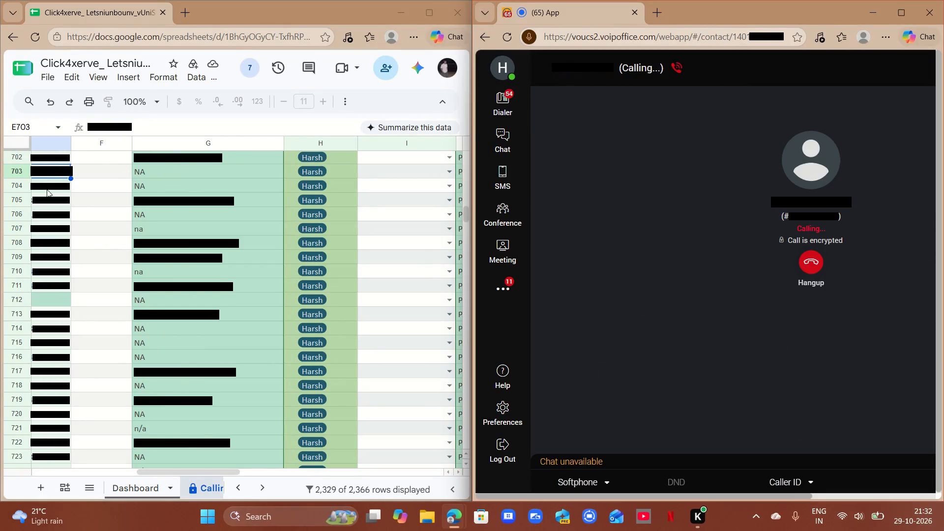
Copy the row 704 lead's phone number from column E of the sheet.
{"action": "left_click", "coordinate": [47, 188]}
{"action": "key", "text": "ctrl+c"}
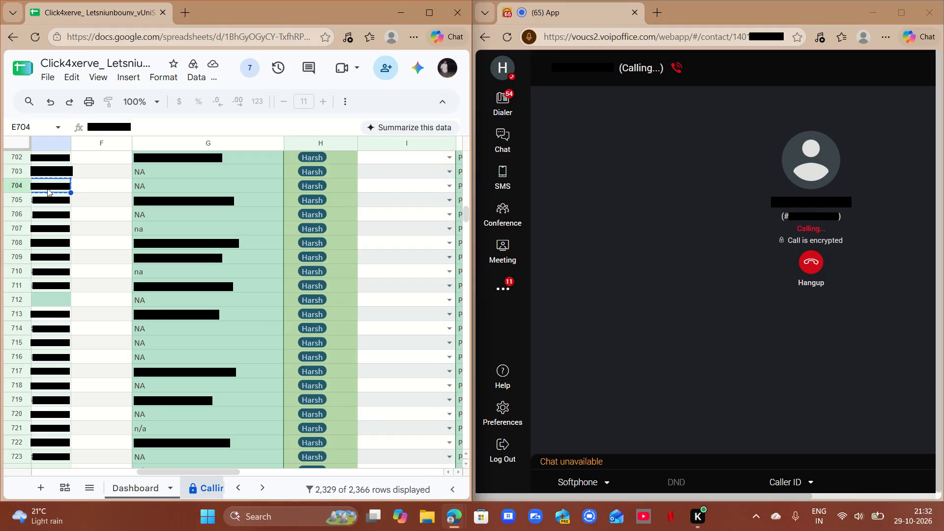
Check the team's lead and dial-out figures on the Dashboard sheet and return to the Calling Master sheet.
{"action": "left_click", "coordinate": [139, 490]}
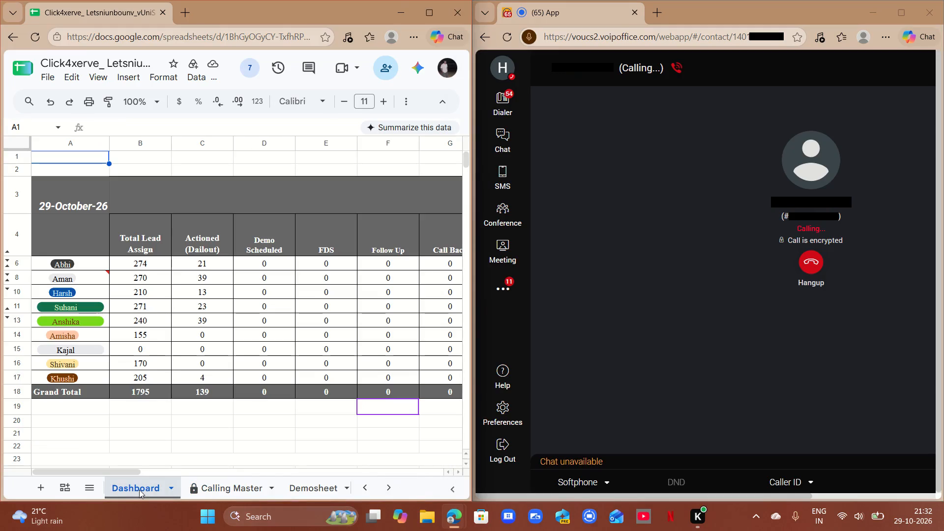
{"action": "left_click", "coordinate": [219, 494]}
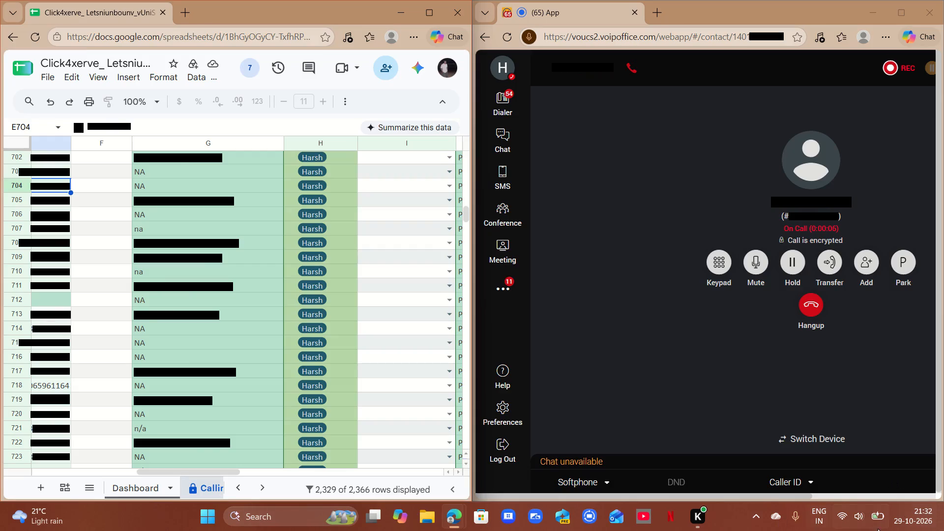
Hang up the call with the row 703 lead.
{"action": "left_click", "coordinate": [805, 305]}
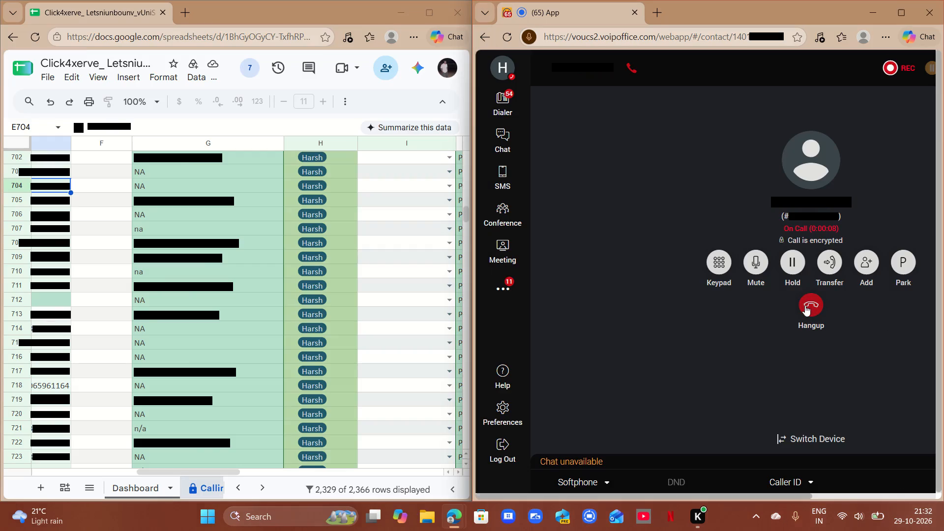
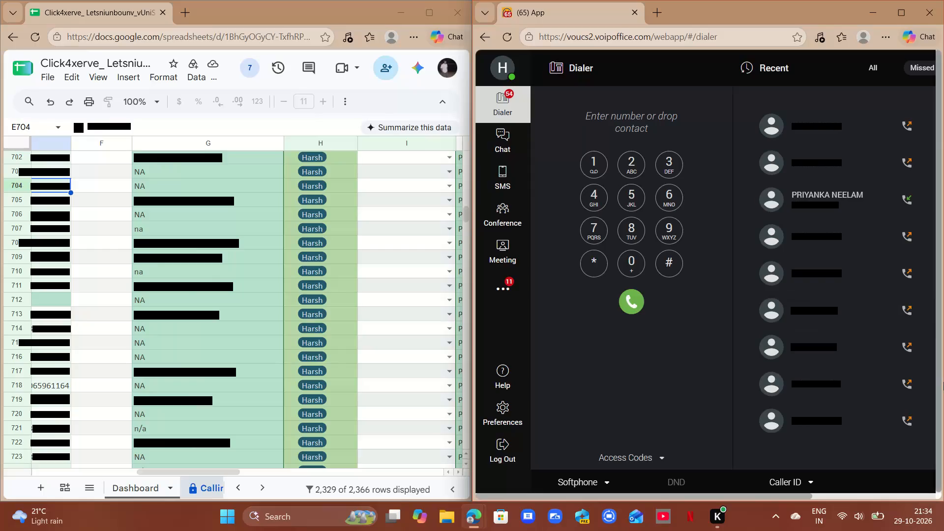
Call the row 704 lead in the dialer using the copied phone number.
{"action": "left_click", "coordinate": [673, 131]}
{"action": "key", "text": "ctrl+v"}
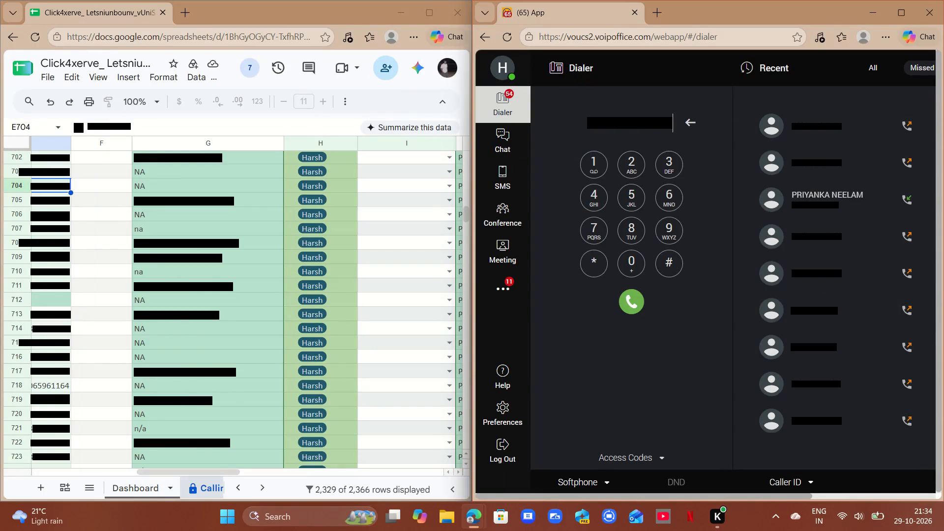
{"action": "key", "text": "Return"}
{"action": "key", "text": "backslash"}
{"action": "key", "text": "backslash"}
{"action": "key", "text": "backslash"}
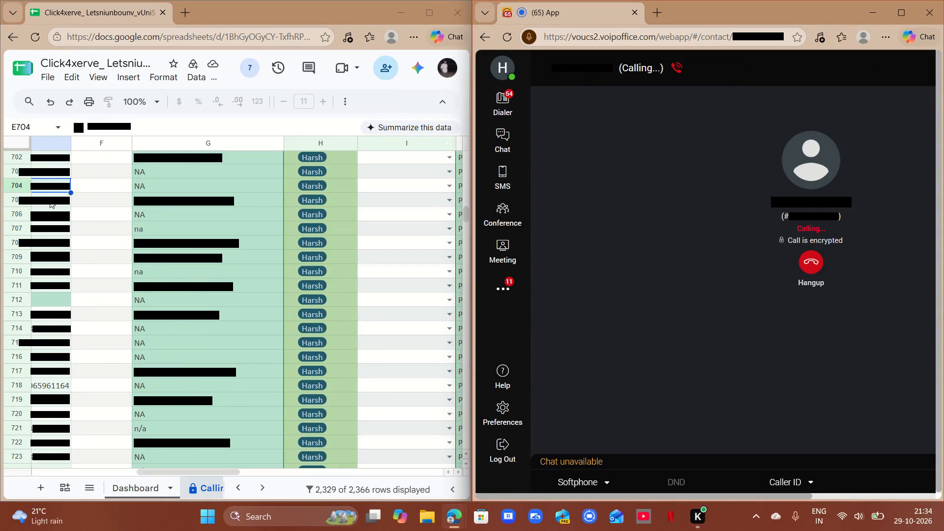
{"action": "type", "text": "\\\\"}
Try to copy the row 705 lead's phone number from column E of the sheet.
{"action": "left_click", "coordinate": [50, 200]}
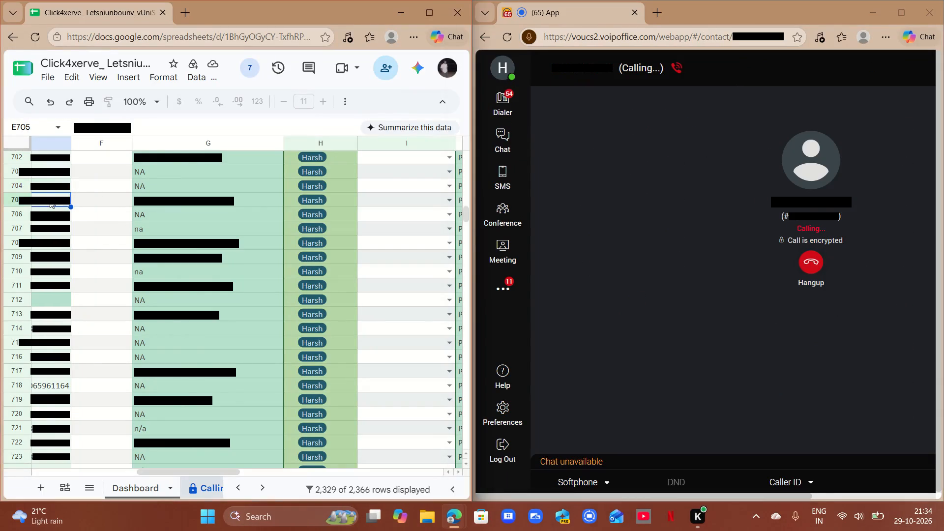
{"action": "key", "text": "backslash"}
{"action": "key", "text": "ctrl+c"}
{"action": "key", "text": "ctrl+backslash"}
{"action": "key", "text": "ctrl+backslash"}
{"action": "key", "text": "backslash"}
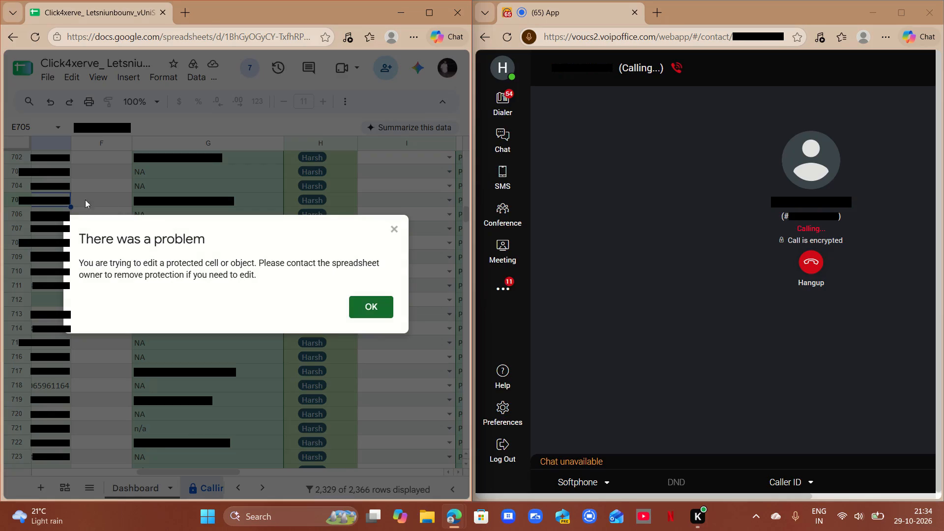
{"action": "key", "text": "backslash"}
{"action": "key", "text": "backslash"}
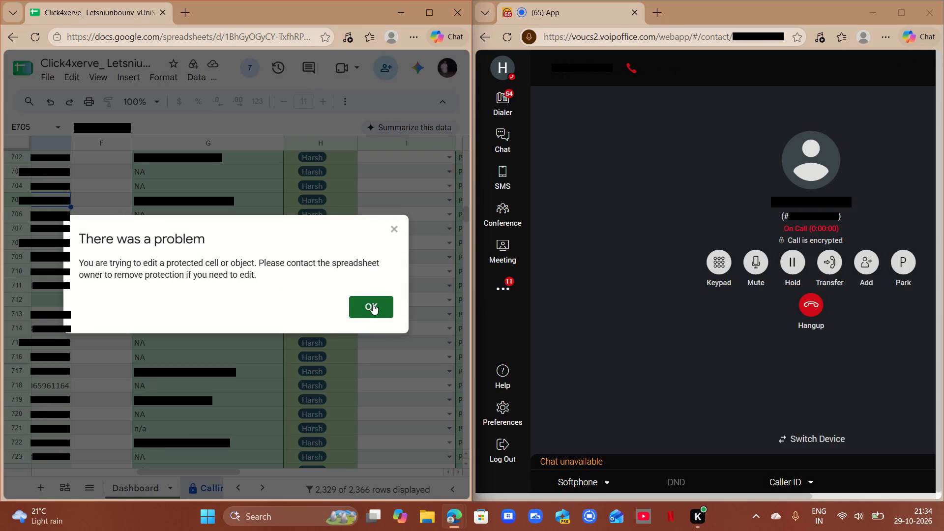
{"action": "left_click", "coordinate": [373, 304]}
Hang up the call with the row 704 lead.
{"action": "left_click", "coordinate": [815, 305]}
{"action": "key", "text": "backslash"}
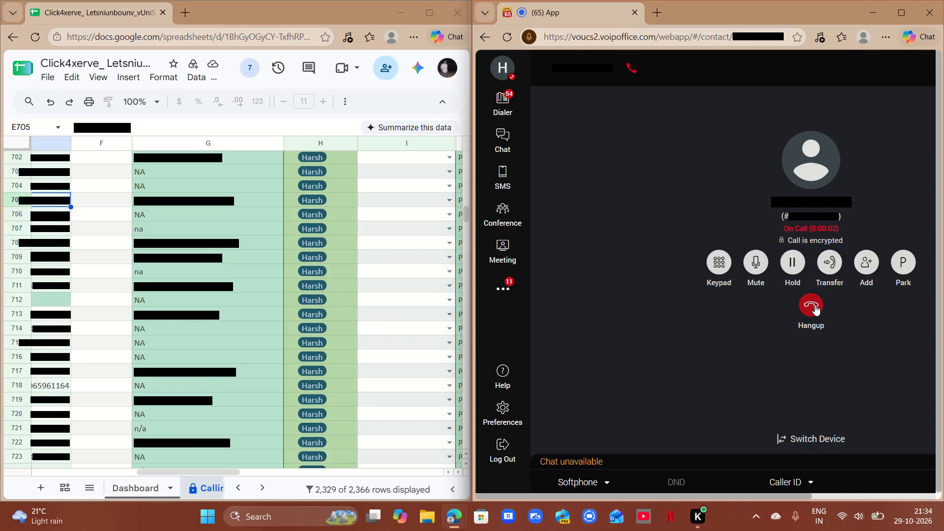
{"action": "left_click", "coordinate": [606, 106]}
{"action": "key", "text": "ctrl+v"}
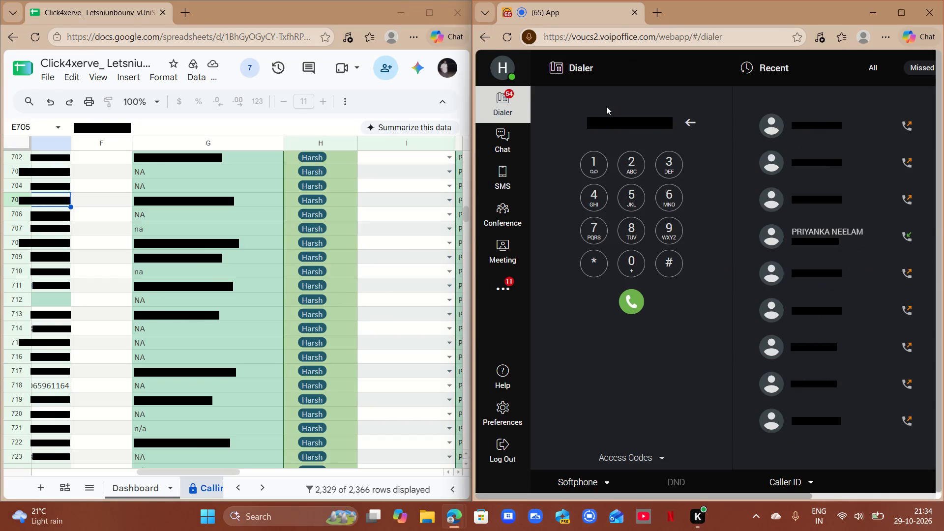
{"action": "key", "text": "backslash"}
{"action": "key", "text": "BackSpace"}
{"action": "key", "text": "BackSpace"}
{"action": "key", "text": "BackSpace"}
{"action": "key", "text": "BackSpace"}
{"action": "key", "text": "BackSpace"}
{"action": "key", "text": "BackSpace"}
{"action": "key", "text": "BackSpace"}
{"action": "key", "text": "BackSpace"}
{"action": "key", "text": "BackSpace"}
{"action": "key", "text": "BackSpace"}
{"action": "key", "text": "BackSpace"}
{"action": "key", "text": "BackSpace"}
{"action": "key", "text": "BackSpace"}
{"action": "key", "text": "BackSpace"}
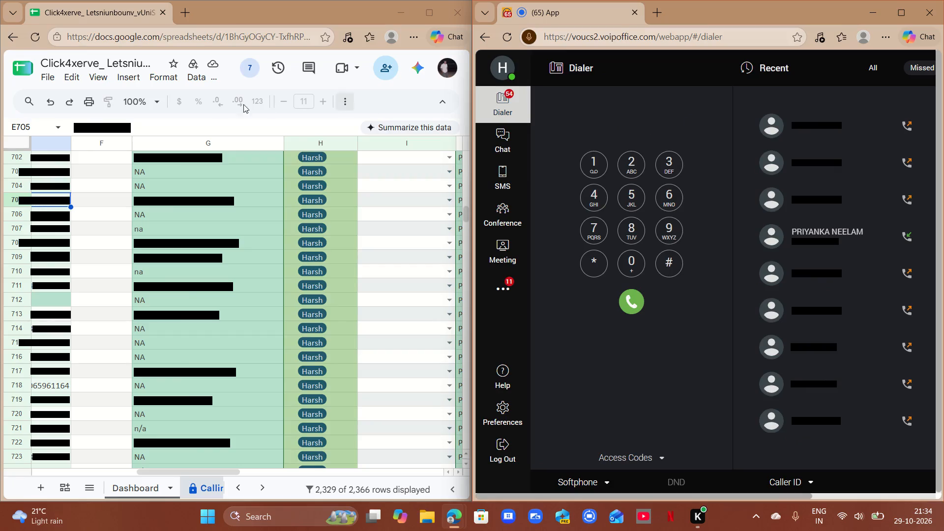
Copy the row 705 lead's phone number from column E and call it in the dialer.
{"action": "left_click", "coordinate": [54, 203]}
{"action": "key", "text": "ctrl+c"}
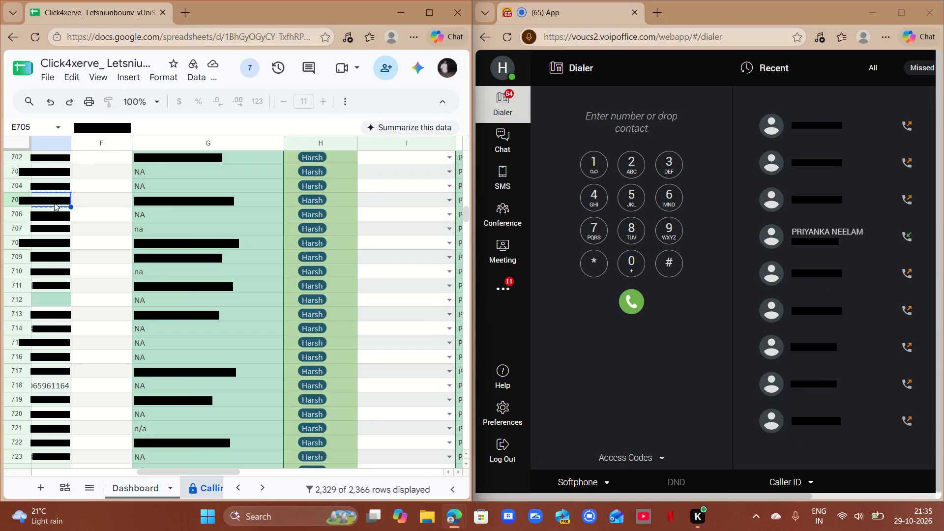
{"action": "key", "text": "backslash"}
{"action": "left_click", "coordinate": [595, 130]}
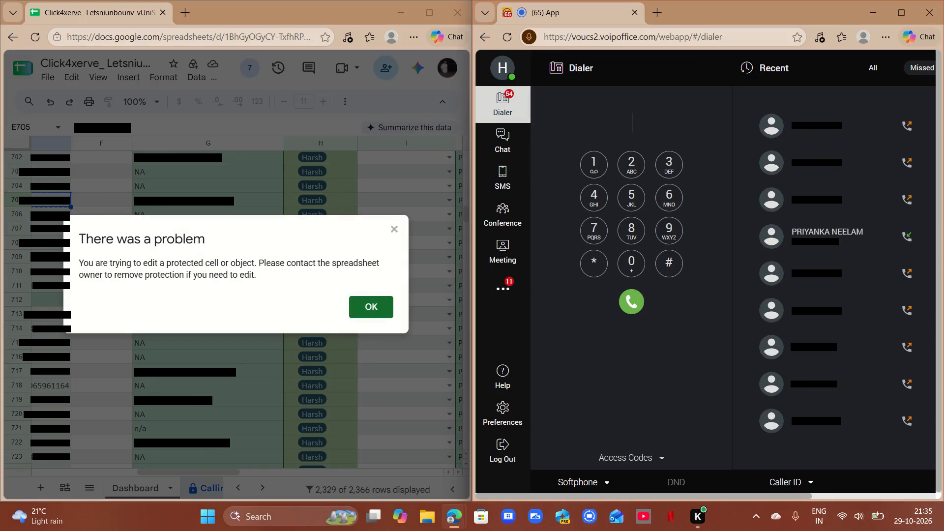
{"action": "key", "text": "ctrl+v"}
{"action": "key", "text": "Return"}
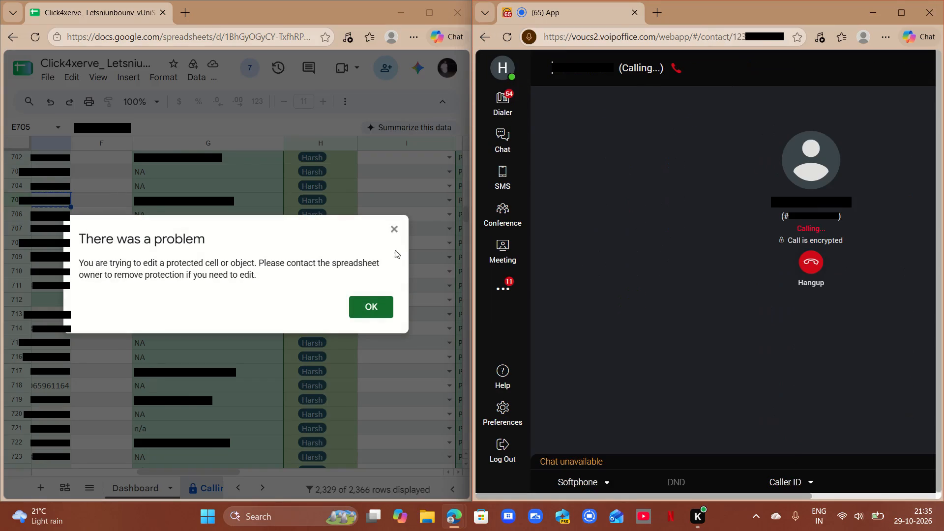
{"action": "left_click", "coordinate": [368, 316]}
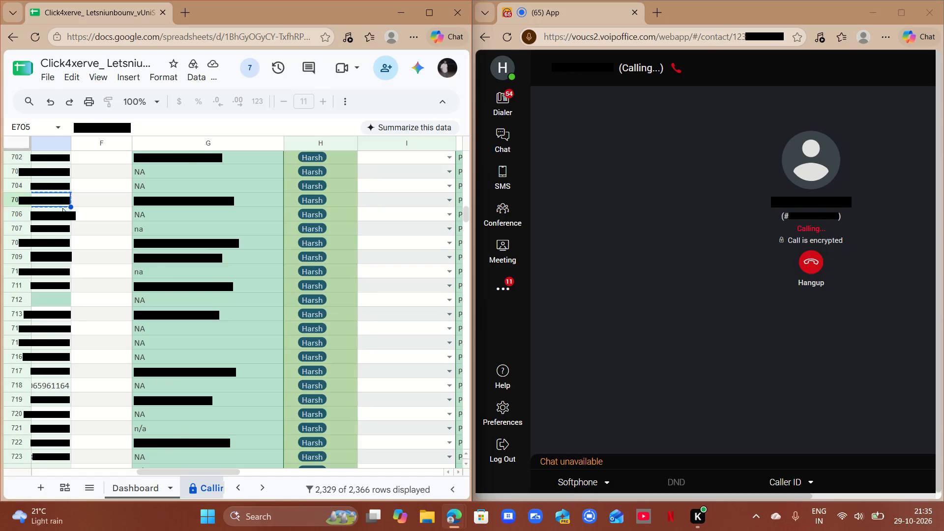
Copy the row 706 lead's phone number from column E of the sheet.
{"action": "left_click", "coordinate": [55, 213]}
{"action": "key", "text": "ctrl+c"}
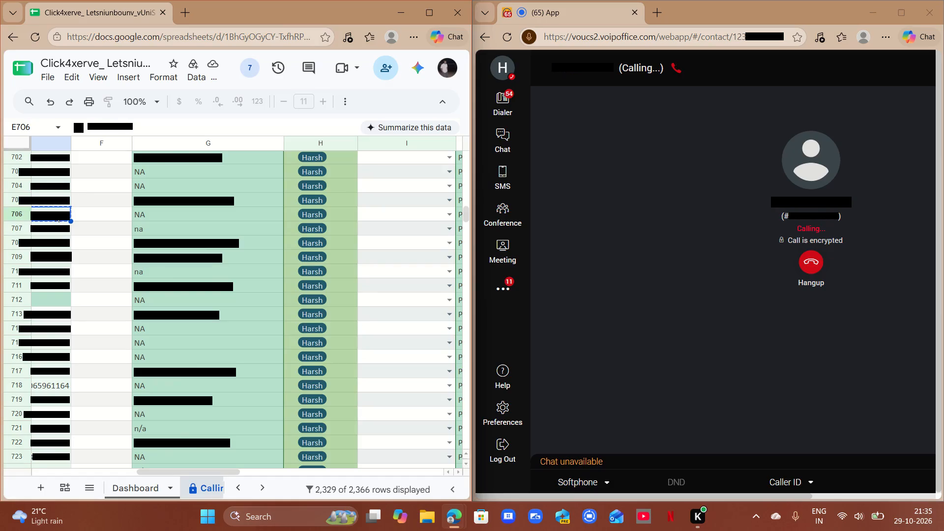
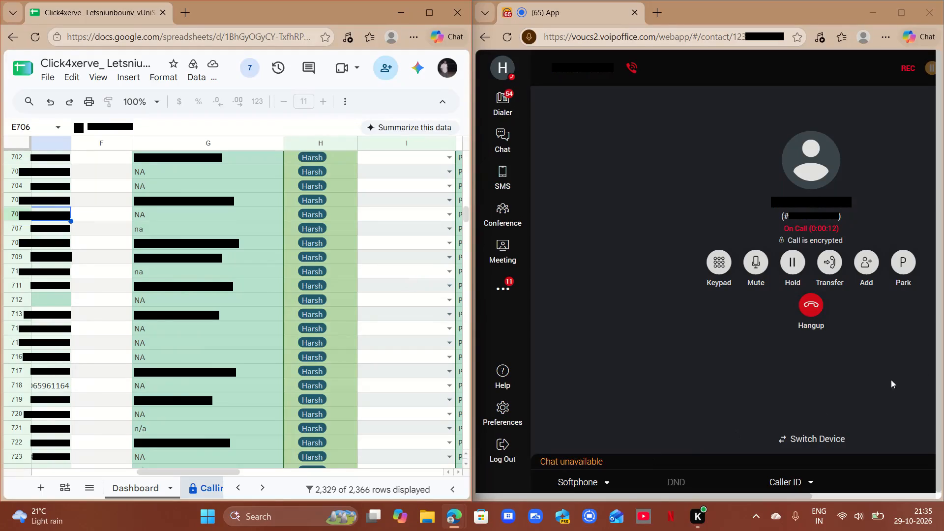
Hang up the call with the row 705 lead.
{"action": "left_click", "coordinate": [817, 311]}
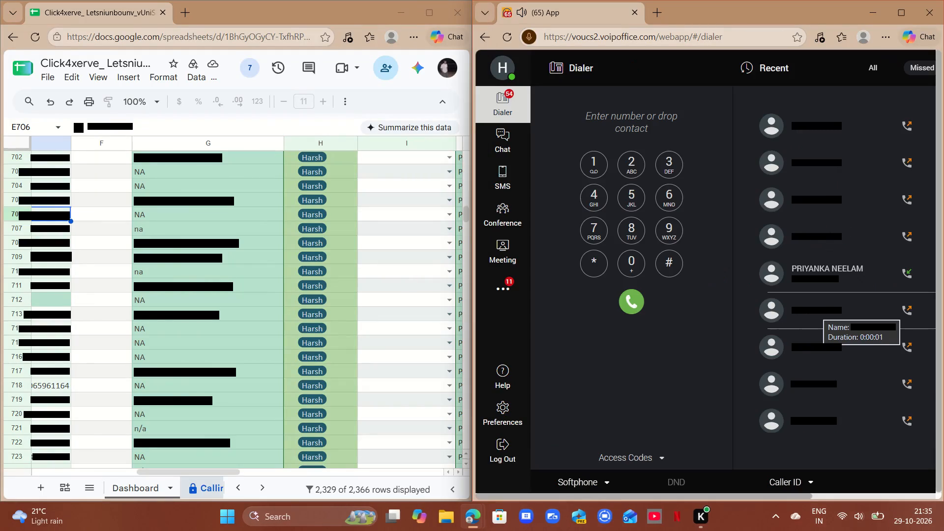
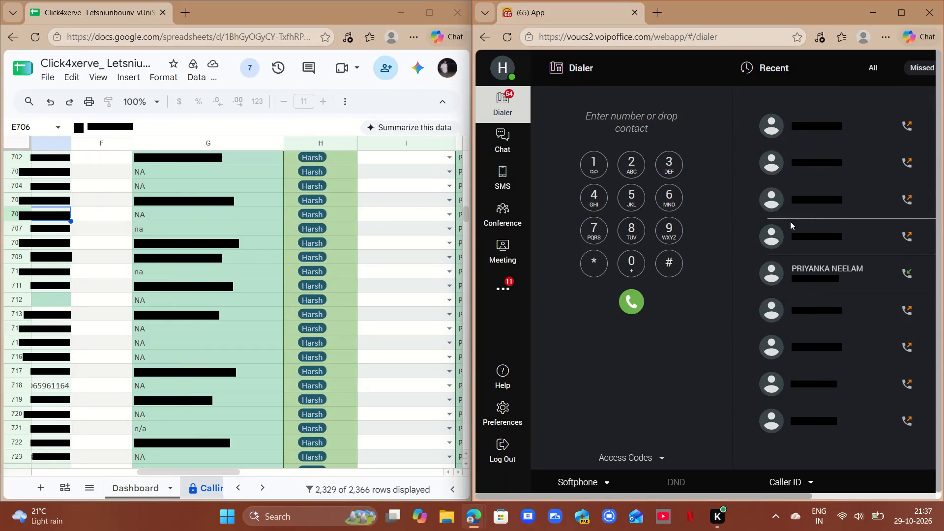
Call the row 706 lead in the dialer using the phone number already copied from the sheet.
{"action": "left_click", "coordinate": [649, 140]}
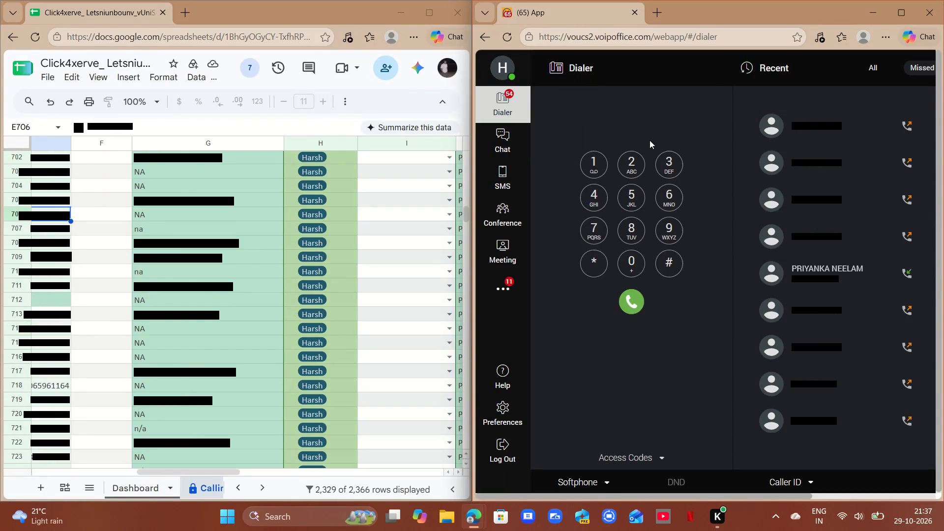
{"action": "key", "text": "ctrl+v"}
{"action": "key", "text": "Return"}
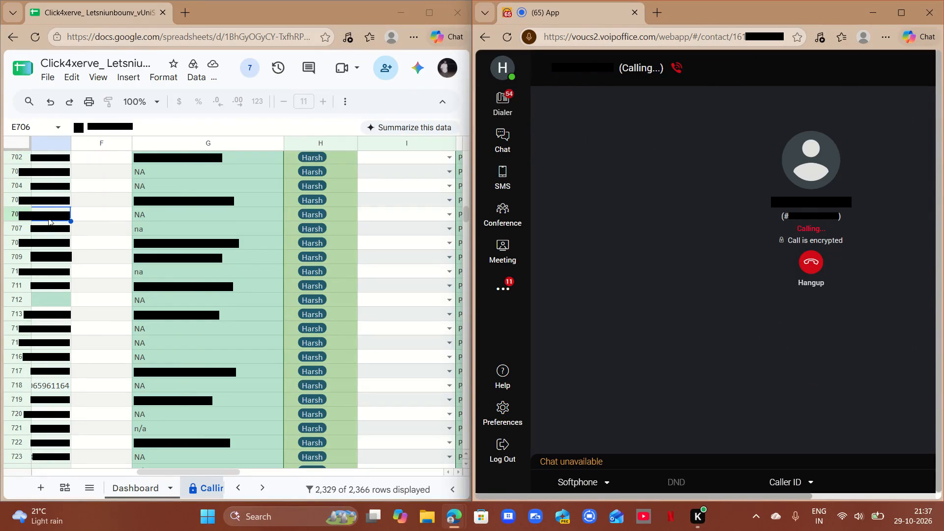
Copy the row 707 lead's phone number from column E of the calling sheet.
{"action": "left_click", "coordinate": [51, 226]}
{"action": "key", "text": "ctrl+c"}
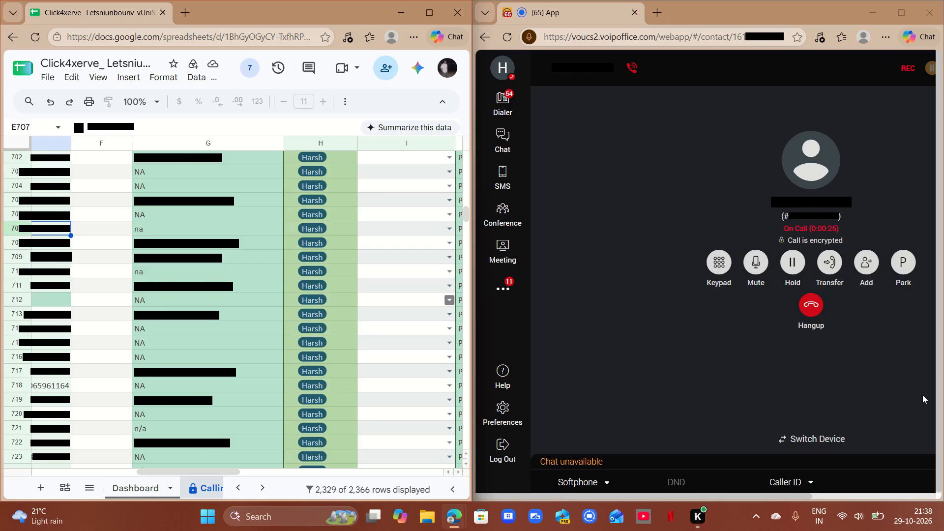
Hang up the call with the row 706 lead.
{"action": "left_click", "coordinate": [817, 314]}
Call the row 707 lead in the dialer using the copied phone number.
{"action": "left_click", "coordinate": [632, 128]}
{"action": "key", "text": "ctrl+v"}
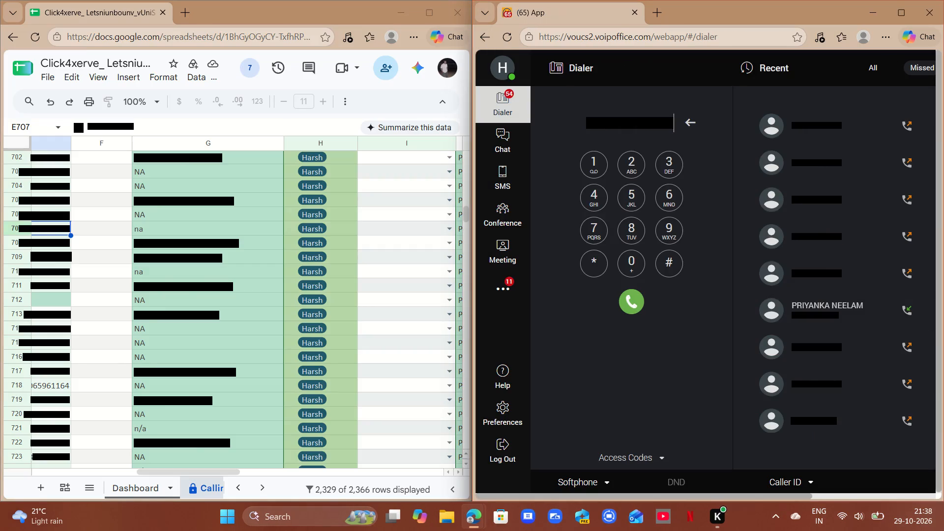
{"action": "key", "text": "Return"}
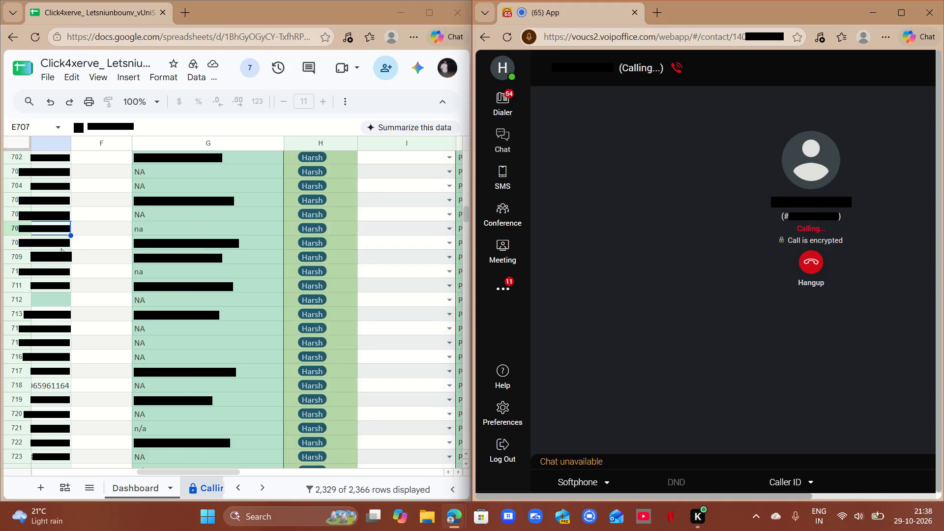
Copy the row 708 lead's phone number from column E of the calling sheet.
{"action": "left_click", "coordinate": [60, 248]}
{"action": "key", "text": "ctrl+c"}
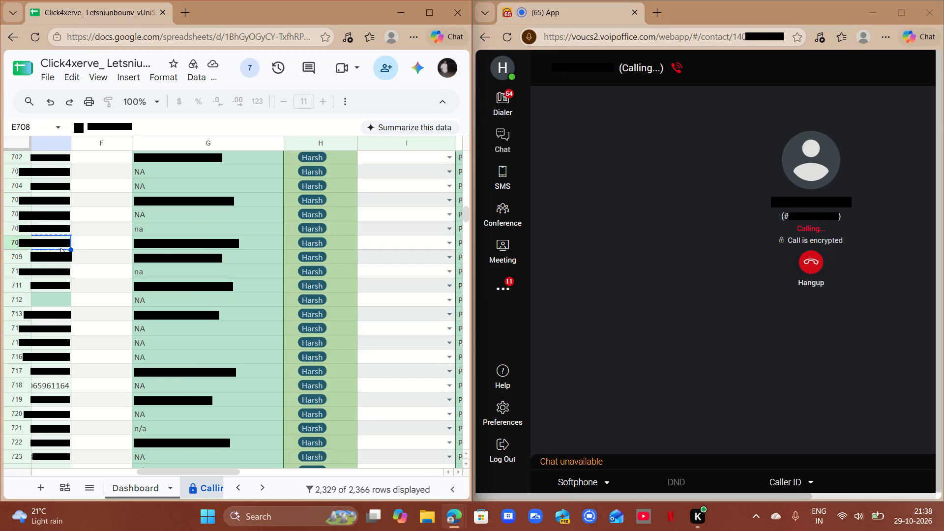
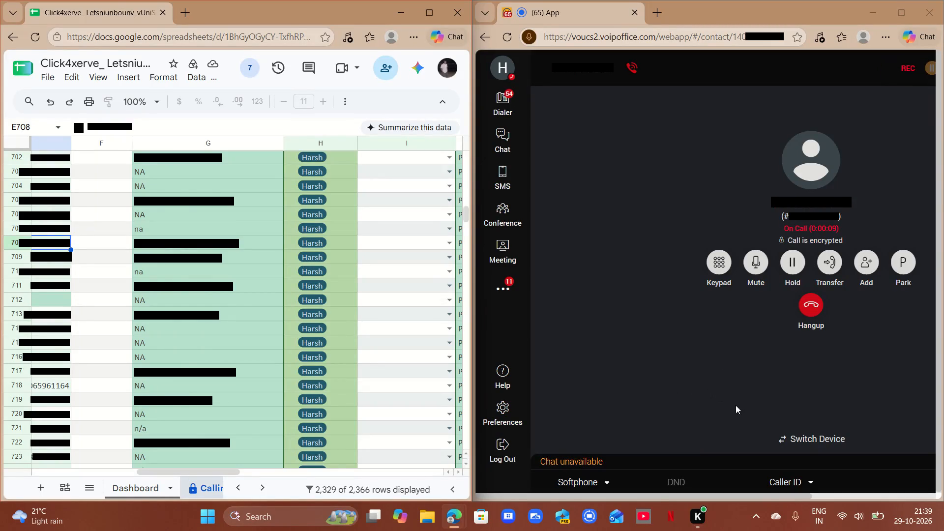
Hang up the call with the row 707 lead.
{"action": "left_click", "coordinate": [813, 299]}
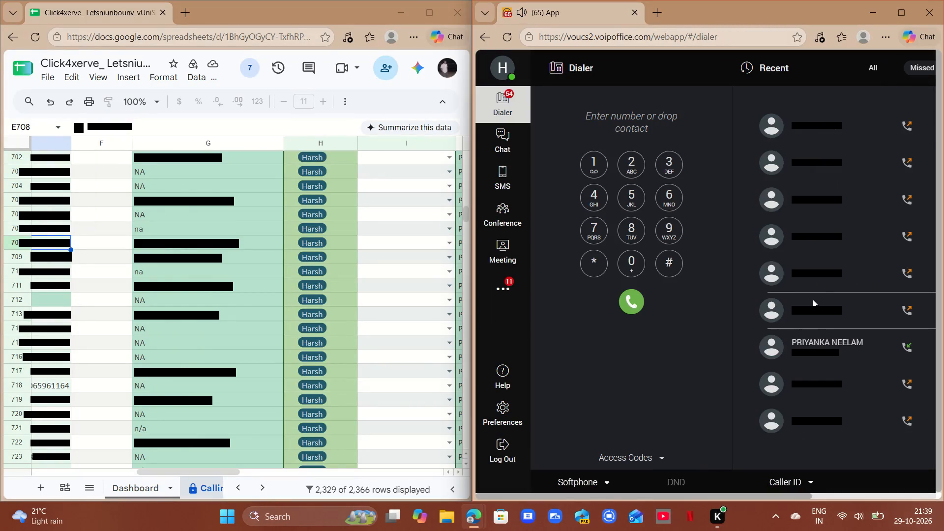
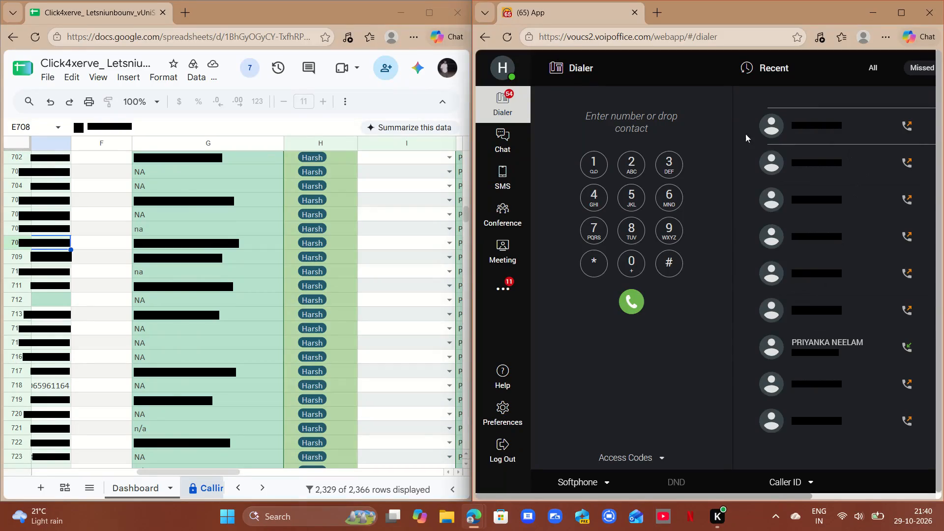
Call the row 708 lead using the phone number copied from column E, and hang up once the call has connected.
{"action": "left_click", "coordinate": [661, 138]}
{"action": "key", "text": "ctrl+v"}
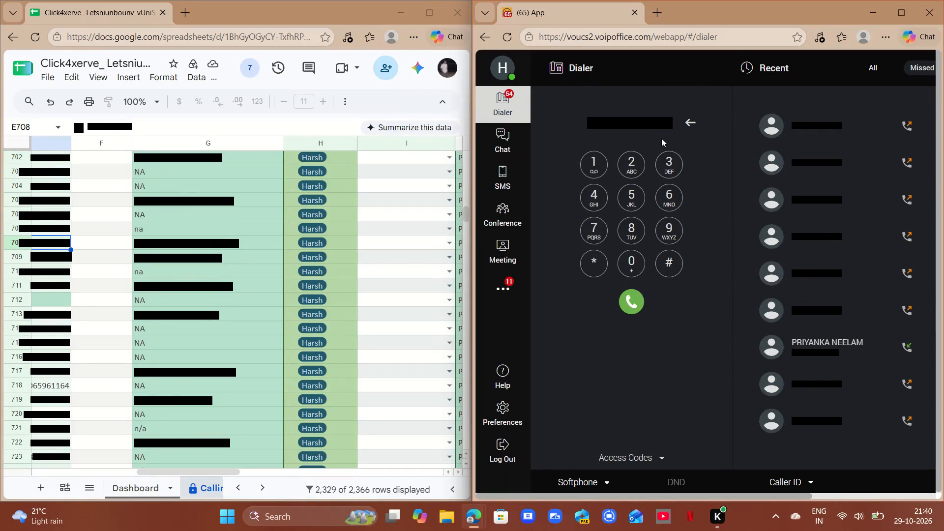
{"action": "key", "text": "Return"}
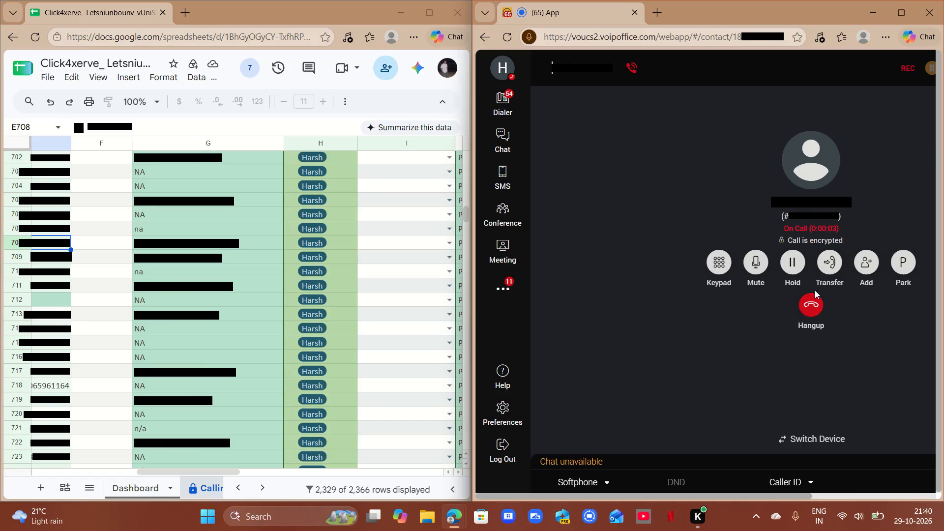
{"action": "left_click", "coordinate": [815, 310]}
Redial the row 708 lead's number and hang up while it is still calling.
{"action": "left_click", "coordinate": [631, 117]}
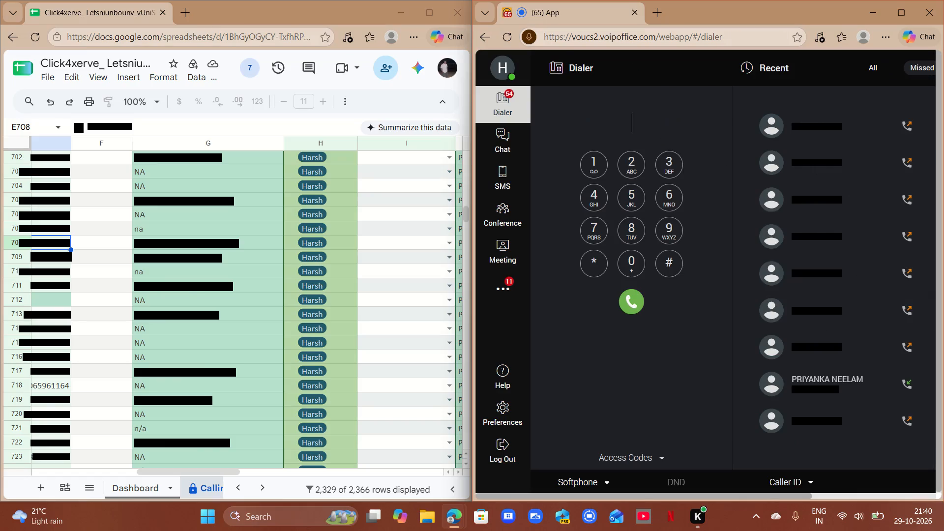
{"action": "key", "text": "ctrl+v"}
{"action": "key", "text": "Return"}
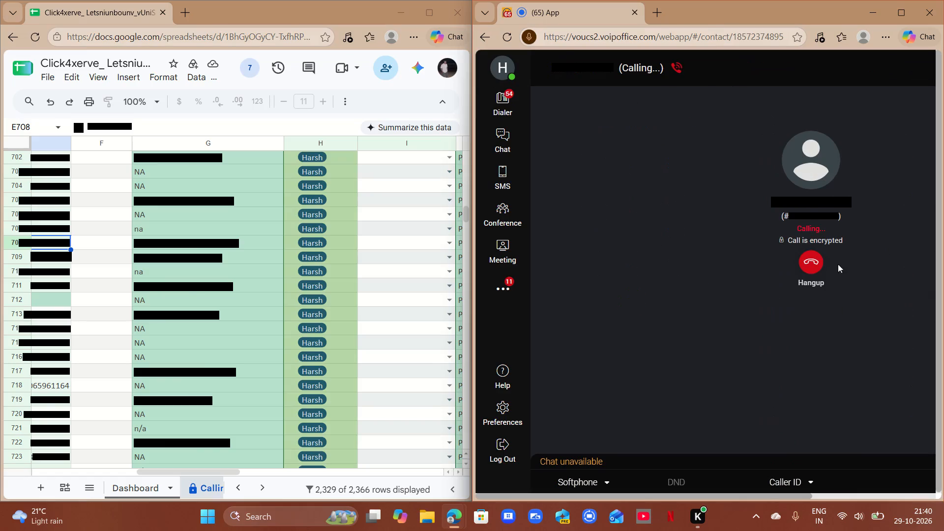
{"action": "left_click", "coordinate": [813, 259]}
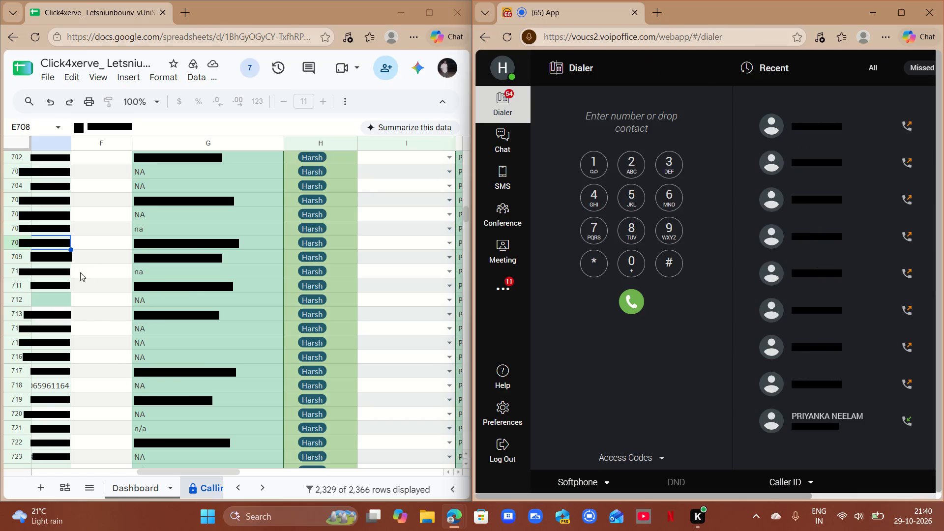
Copy the row 709 lead's phone number from column E of the sheet and call it in the dialer.
{"action": "left_click", "coordinate": [63, 258]}
{"action": "key", "text": "ctrl+c"}
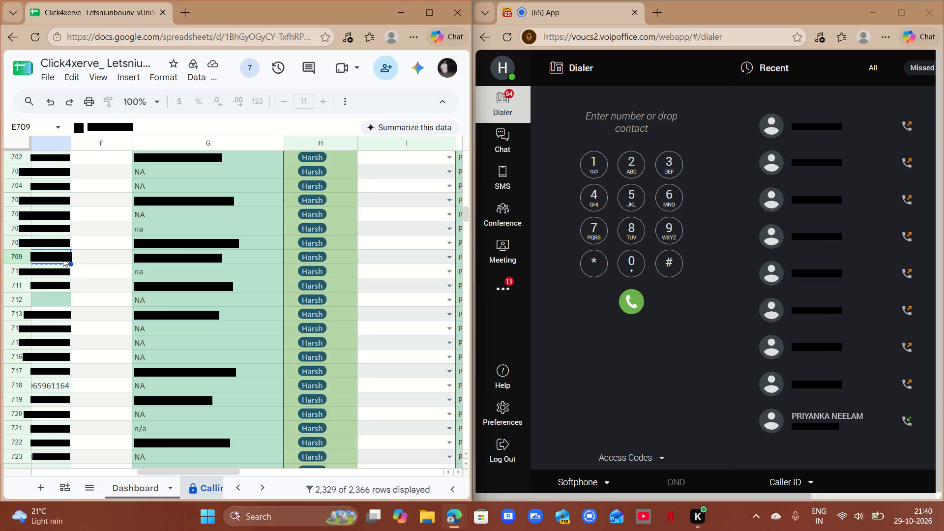
{"action": "left_click", "coordinate": [646, 113]}
{"action": "key", "text": "ctrl+v"}
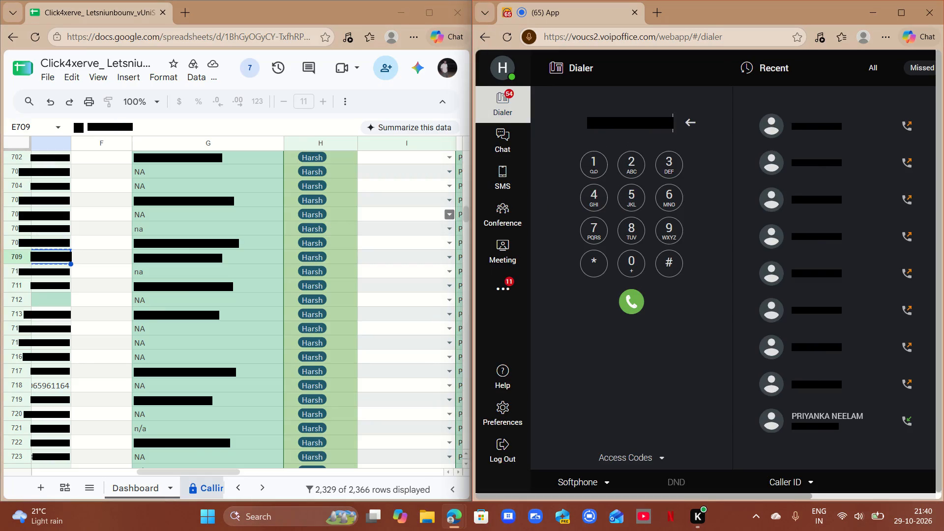
{"action": "key", "text": "Return"}
Copy the row 710 lead's phone number from column E while the row 709 call is ringing.
{"action": "left_click", "coordinate": [53, 277]}
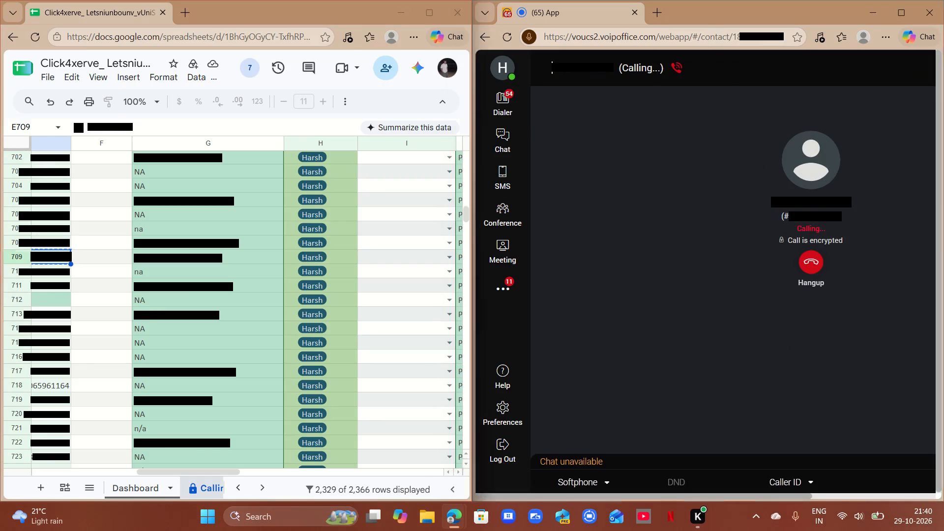
{"action": "key", "text": "ctrl+c"}
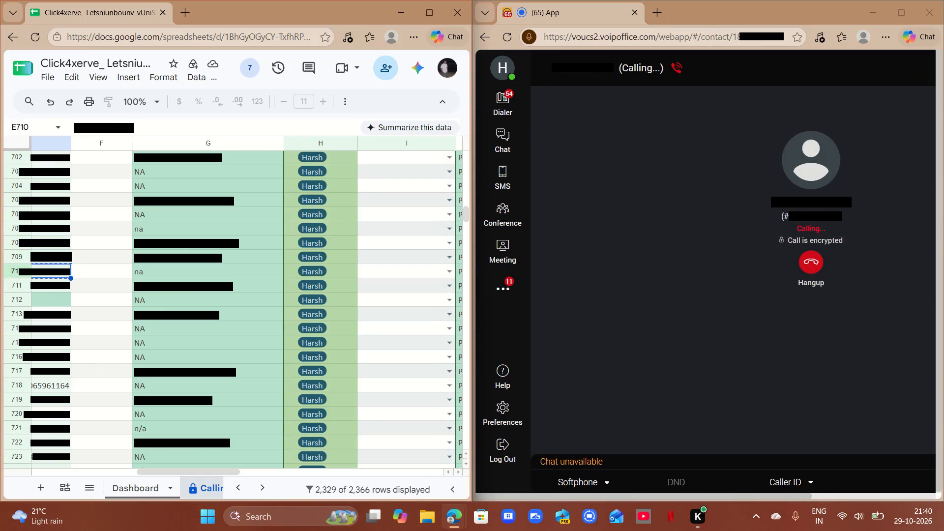
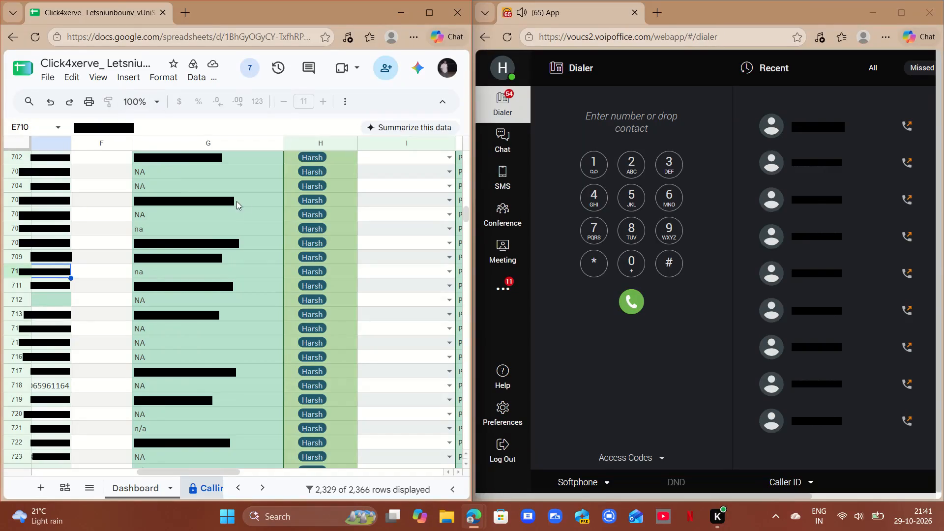
Call the row 710 lead in the dialer using the phone number already copied from column E.
{"action": "left_click", "coordinate": [650, 91]}
{"action": "key", "text": "ctrl+v"}
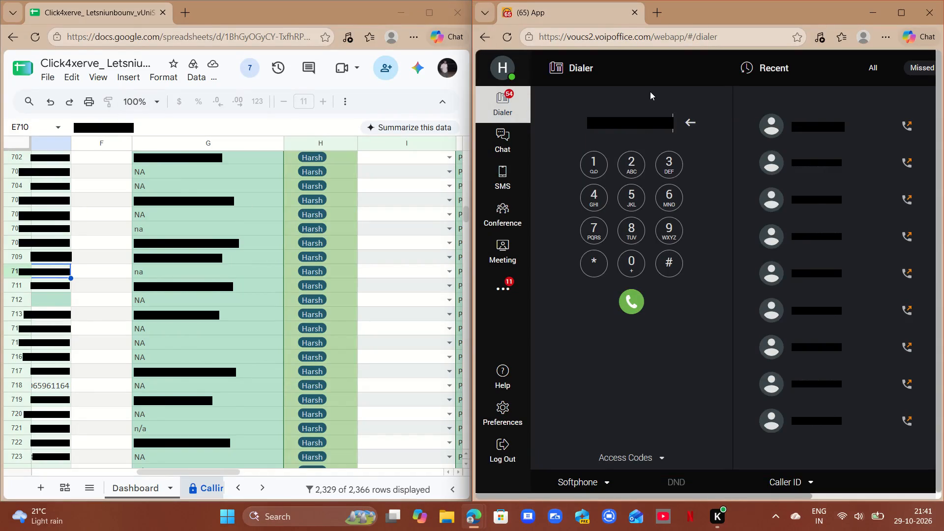
{"action": "key", "text": "Return"}
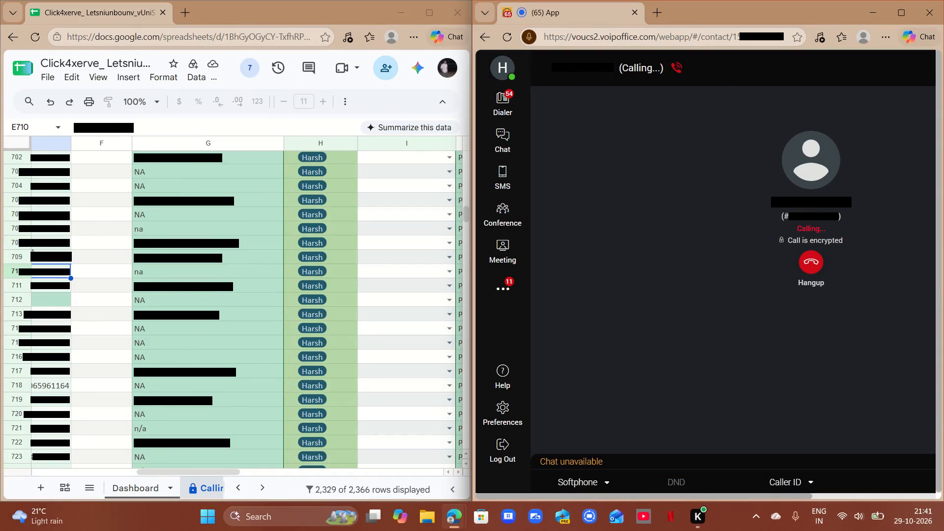
Record the row 709 lead's call status in column I as Ni (Not Intersted).
{"action": "left_click", "coordinate": [11, 260]}
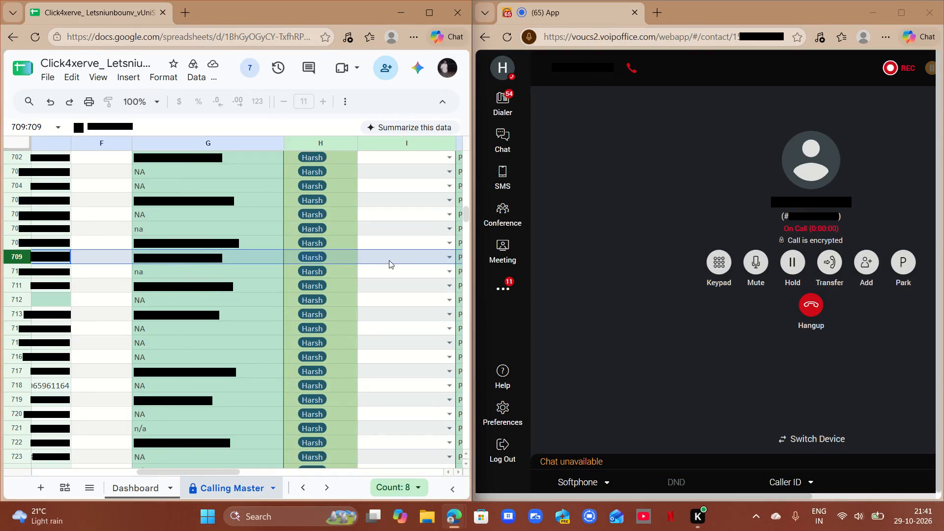
{"action": "left_click", "coordinate": [394, 258]}
{"action": "key", "text": "n"}
{"action": "key", "text": "Return"}
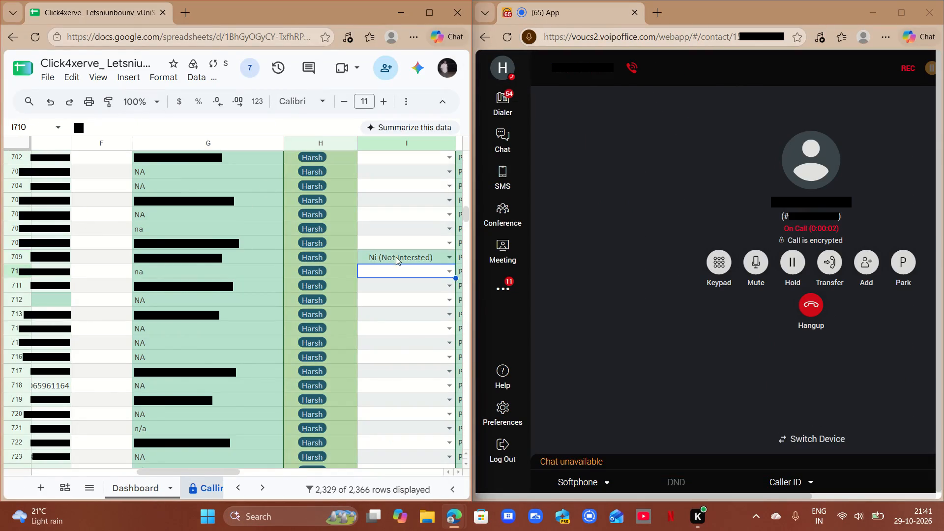
Record the row 708 lead's call status in column I as Voicemail.
{"action": "left_click", "coordinate": [406, 249]}
{"action": "key", "text": "v"}
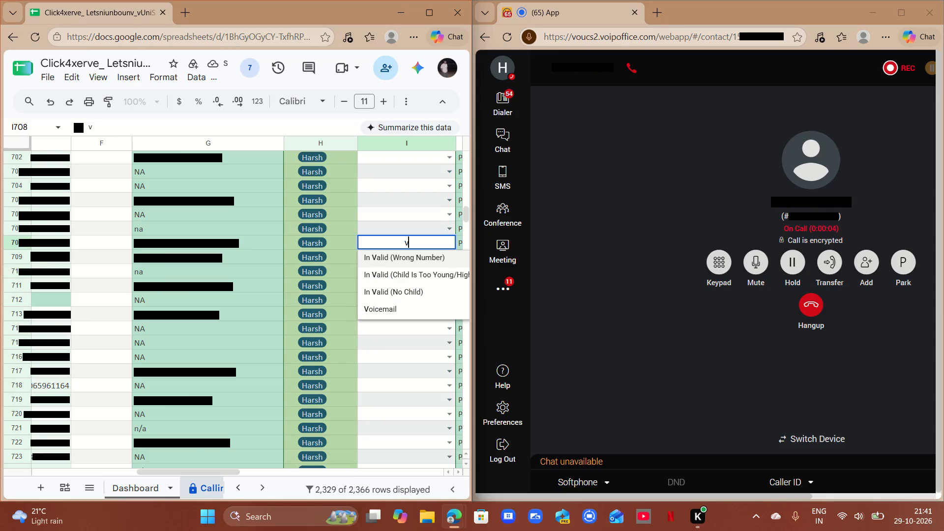
{"action": "key", "text": "Up"}
{"action": "key", "text": "Return"}
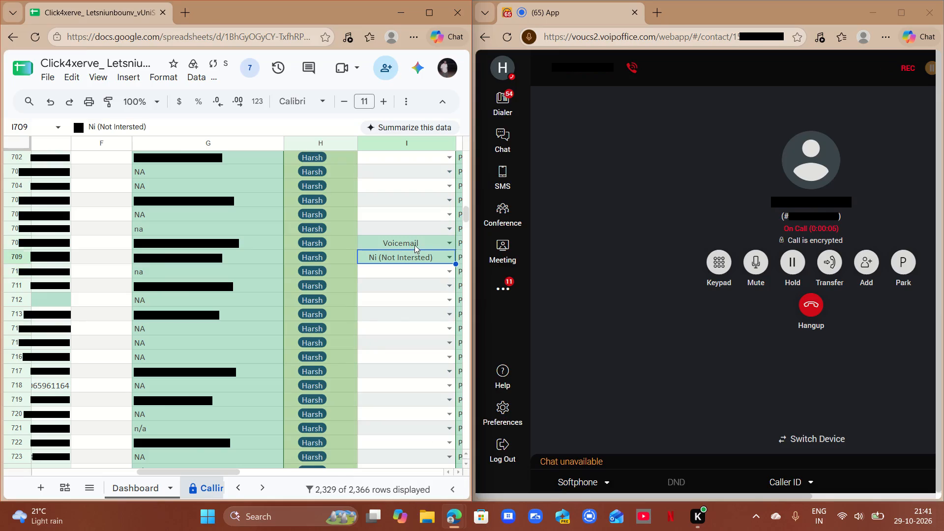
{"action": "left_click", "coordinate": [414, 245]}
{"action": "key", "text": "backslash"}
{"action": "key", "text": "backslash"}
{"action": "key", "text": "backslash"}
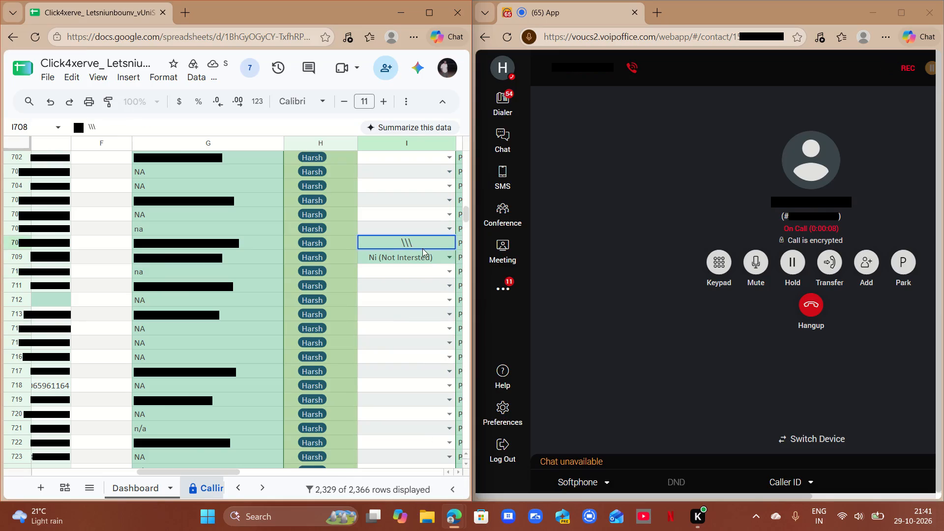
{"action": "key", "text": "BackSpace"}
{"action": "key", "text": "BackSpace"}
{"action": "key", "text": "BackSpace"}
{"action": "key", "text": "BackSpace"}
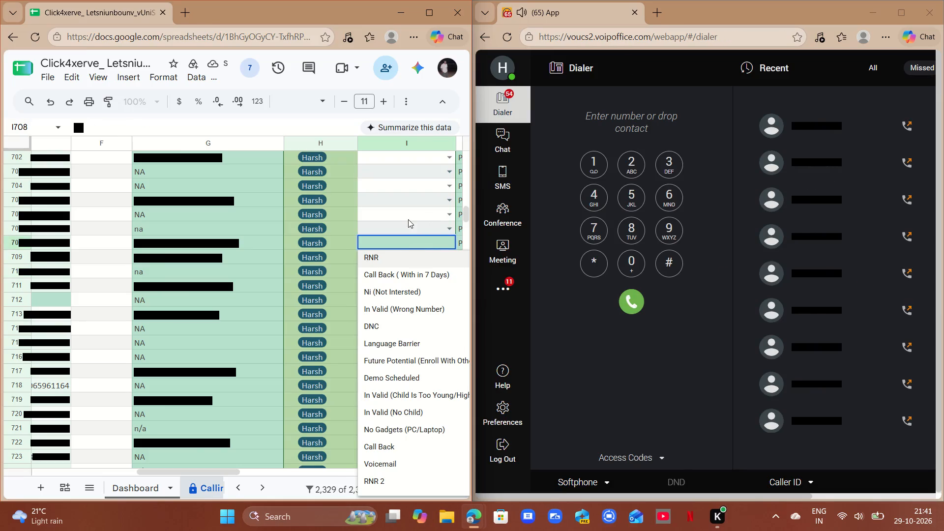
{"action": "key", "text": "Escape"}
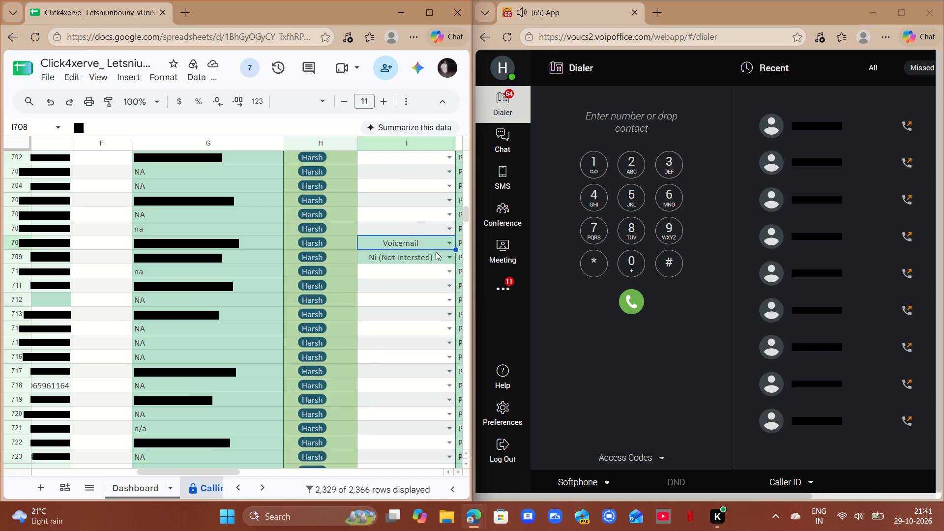
Fill the Voicemail status from row 708 upward in column I through row 702.
{"action": "left_click_drag", "start_coordinate": [455, 248], "coordinate": [450, 222]}
{"action": "left_click_drag", "start_coordinate": [450, 222], "coordinate": [425, 161]}
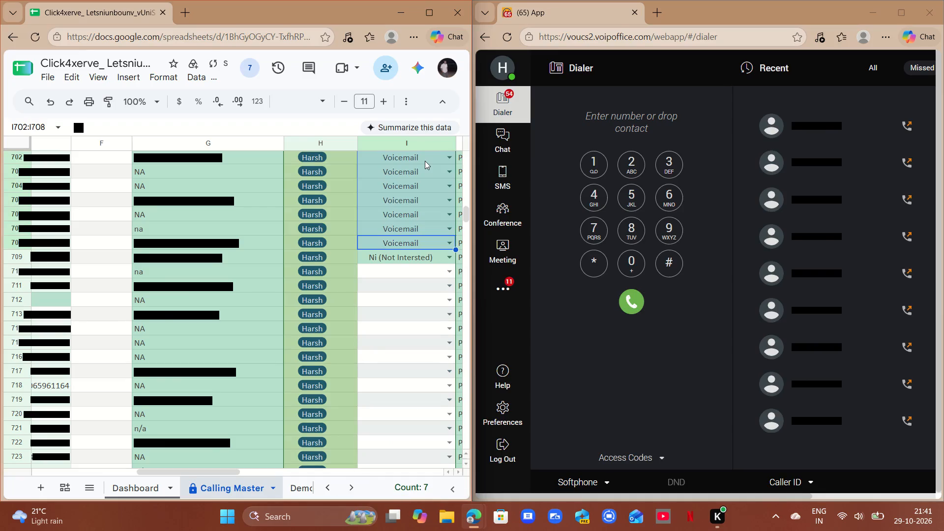
Copy the row 711 lead's phone number from column E of the sheet and call it in the dialer.
{"action": "scroll", "coordinate": [425, 161], "scroll_direction": "up", "scroll_amount": 2}
{"action": "scroll", "coordinate": [425, 161], "scroll_direction": "down", "scroll_amount": 2}
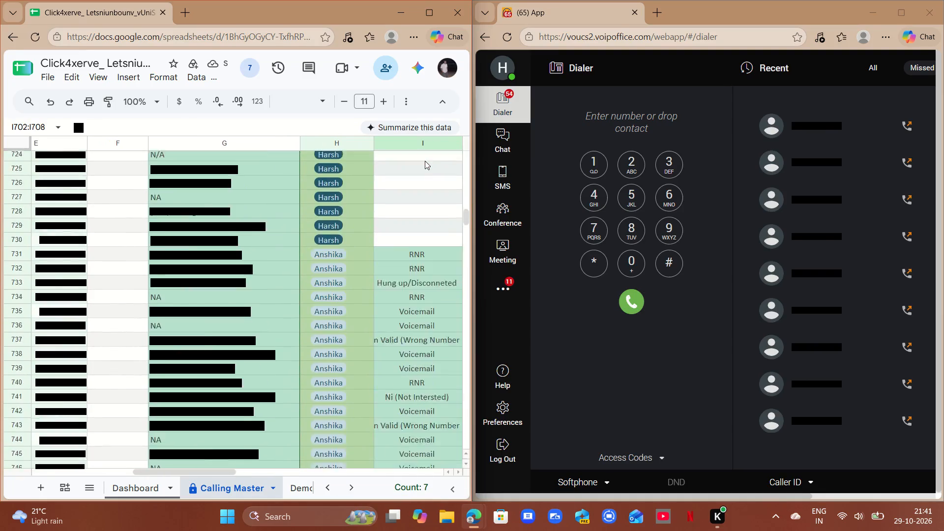
{"action": "scroll", "coordinate": [425, 161], "scroll_direction": "up", "scroll_amount": 3}
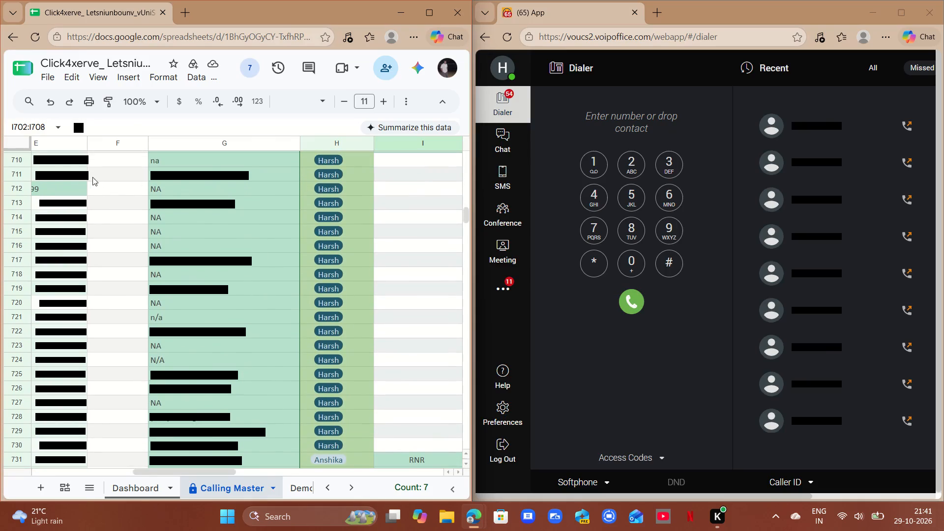
{"action": "left_click", "coordinate": [82, 173]}
{"action": "key", "text": "ctrl+c"}
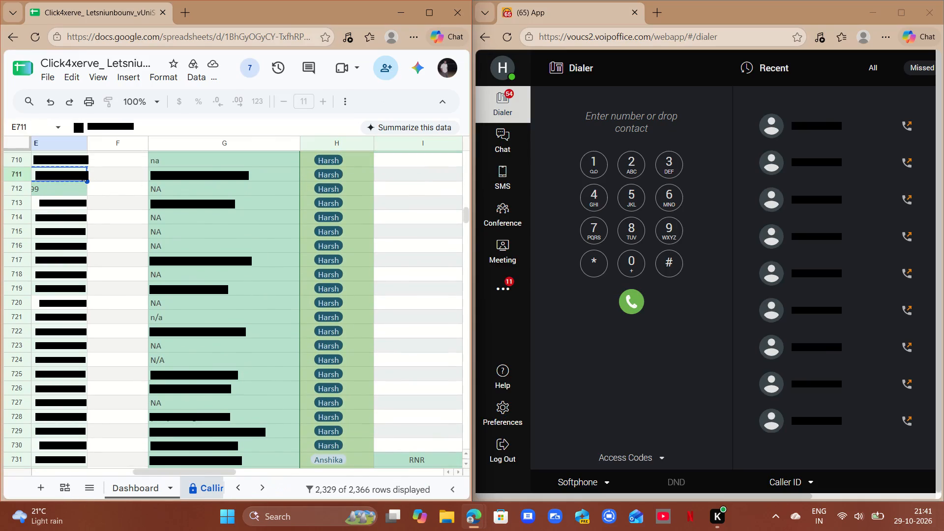
{"action": "left_click", "coordinate": [608, 119]}
{"action": "key", "text": "ctrl+v"}
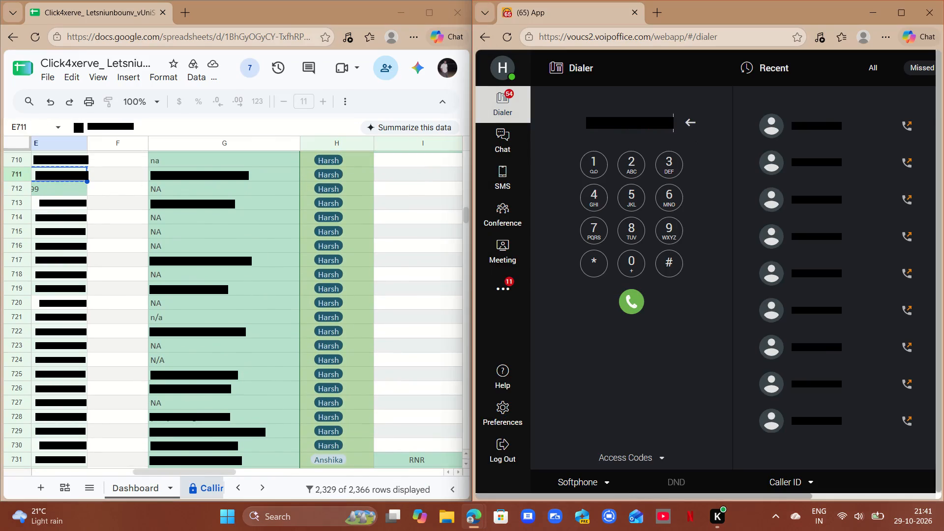
{"action": "key", "text": "Return"}
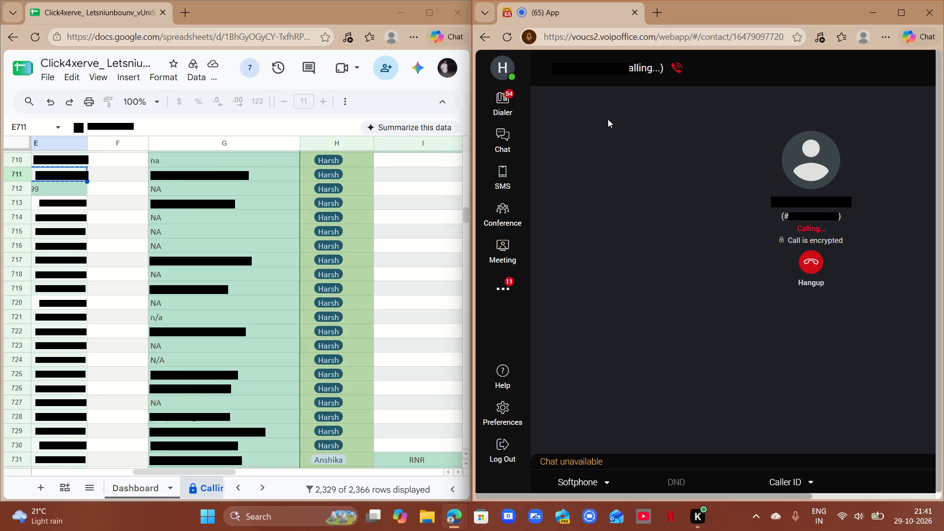
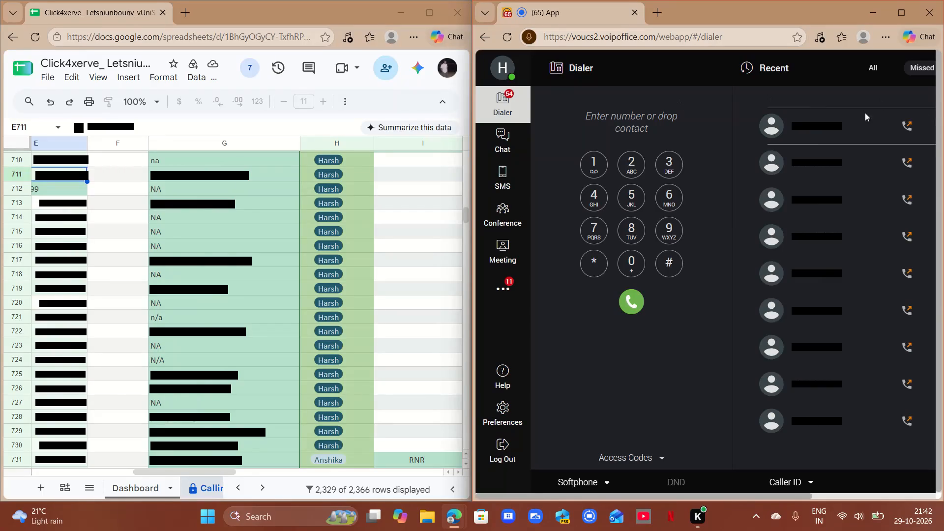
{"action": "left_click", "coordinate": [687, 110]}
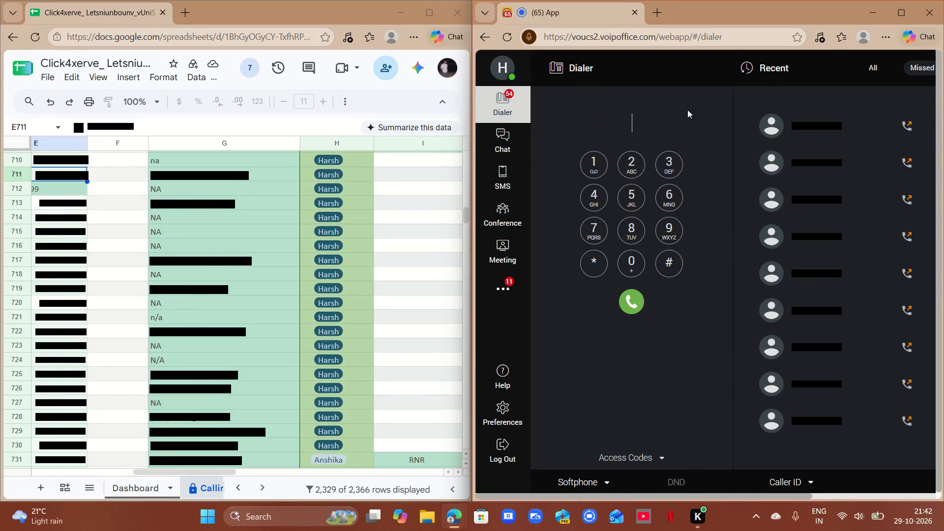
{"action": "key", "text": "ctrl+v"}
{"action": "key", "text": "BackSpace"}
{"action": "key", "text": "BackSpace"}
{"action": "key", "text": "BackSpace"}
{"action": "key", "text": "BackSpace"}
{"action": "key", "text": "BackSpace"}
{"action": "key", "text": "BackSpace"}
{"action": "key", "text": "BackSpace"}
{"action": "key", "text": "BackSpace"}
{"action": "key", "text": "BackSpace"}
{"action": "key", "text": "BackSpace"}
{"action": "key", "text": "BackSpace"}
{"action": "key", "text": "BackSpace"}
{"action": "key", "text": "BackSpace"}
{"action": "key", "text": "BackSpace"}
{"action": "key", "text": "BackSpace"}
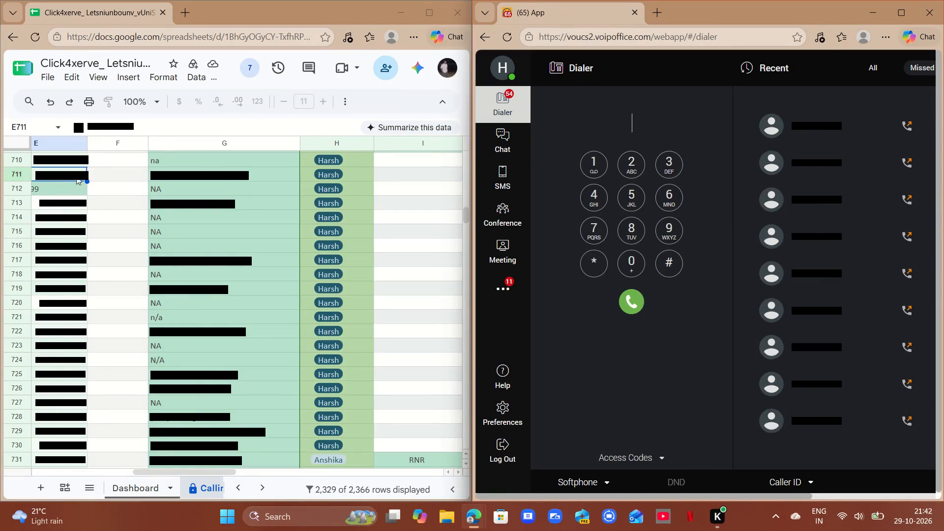
Copy the row 712 lead's phone number from column E of the sheet and call it in the dialer.
{"action": "left_click", "coordinate": [61, 183]}
{"action": "key", "text": "ctrl+c"}
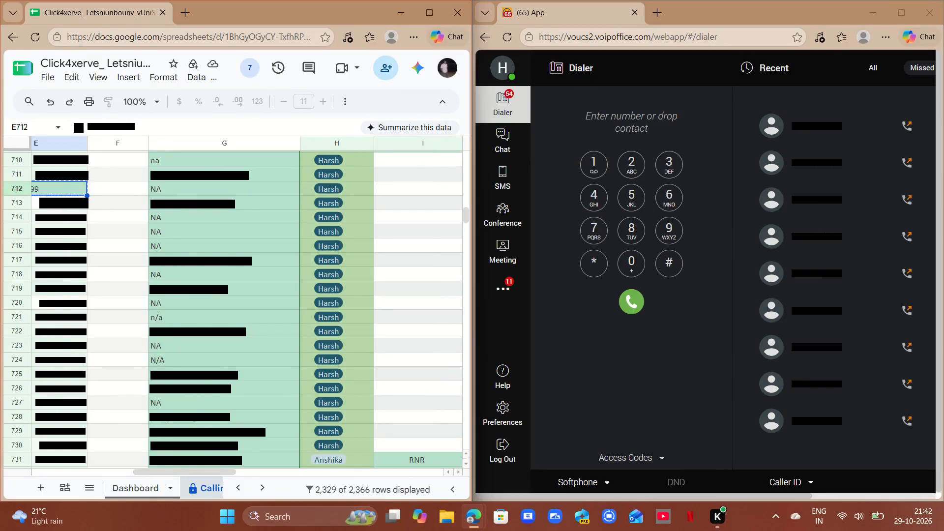
{"action": "left_click", "coordinate": [644, 132]}
{"action": "key", "text": "ctrl+v"}
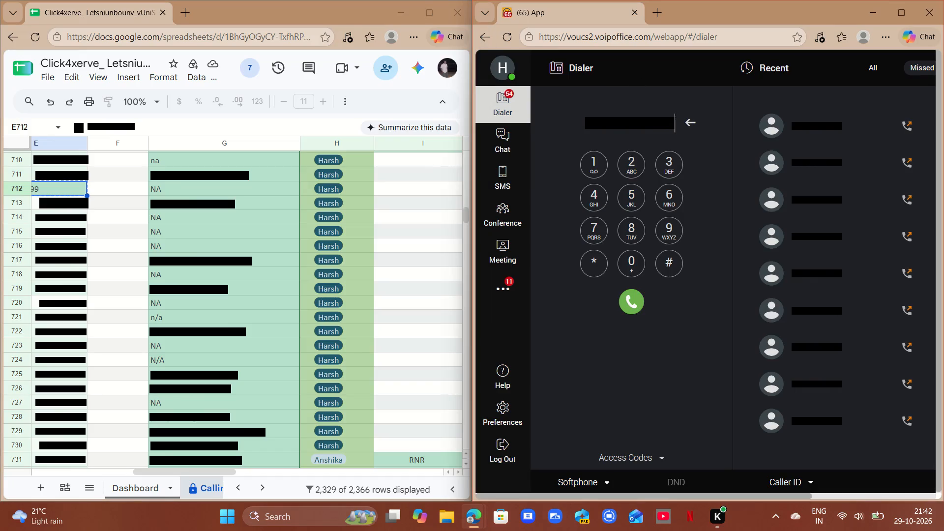
{"action": "key", "text": "Return"}
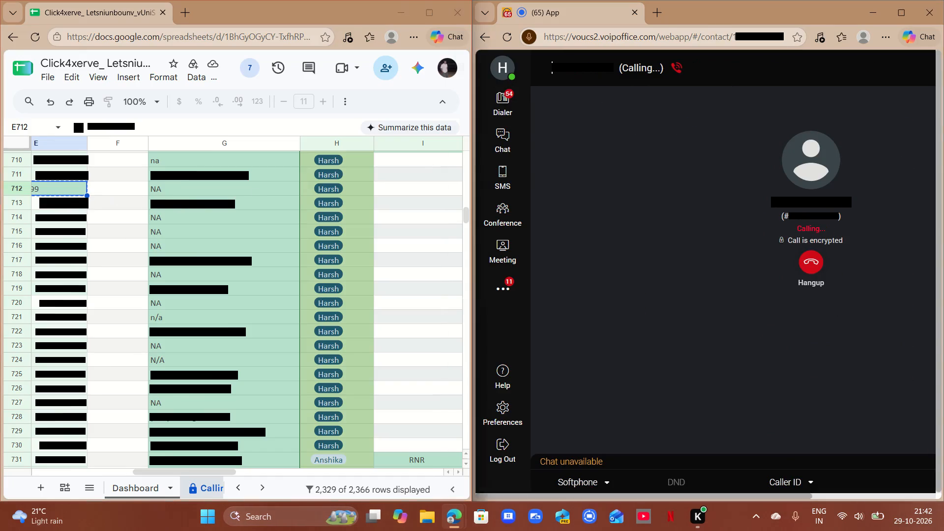
Copy the row 713 lead's phone number from column E of the sheet.
{"action": "left_click", "coordinate": [82, 198]}
{"action": "key", "text": "ctrl+c"}
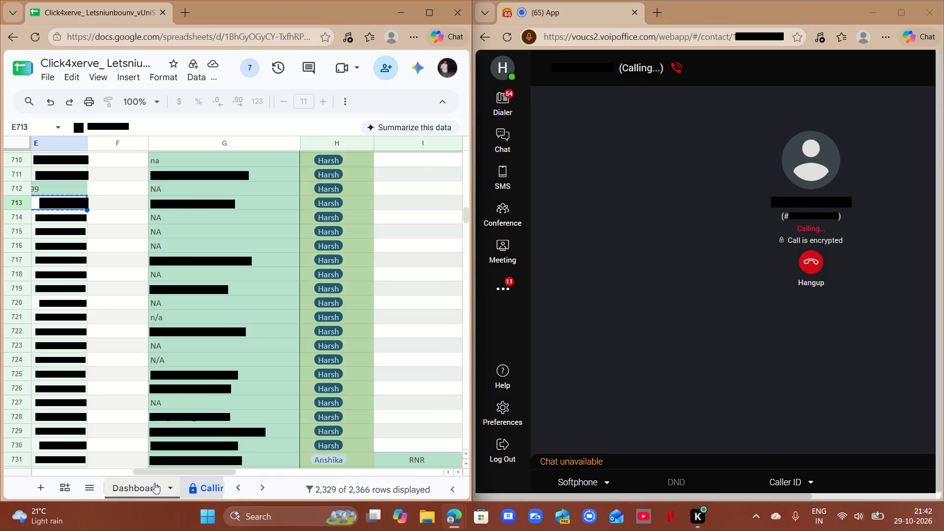
Look over the Dashboard sheet and the latest entries at the end of the Demosheet, then return to the Calling Master sheet.
{"action": "left_click", "coordinate": [134, 494]}
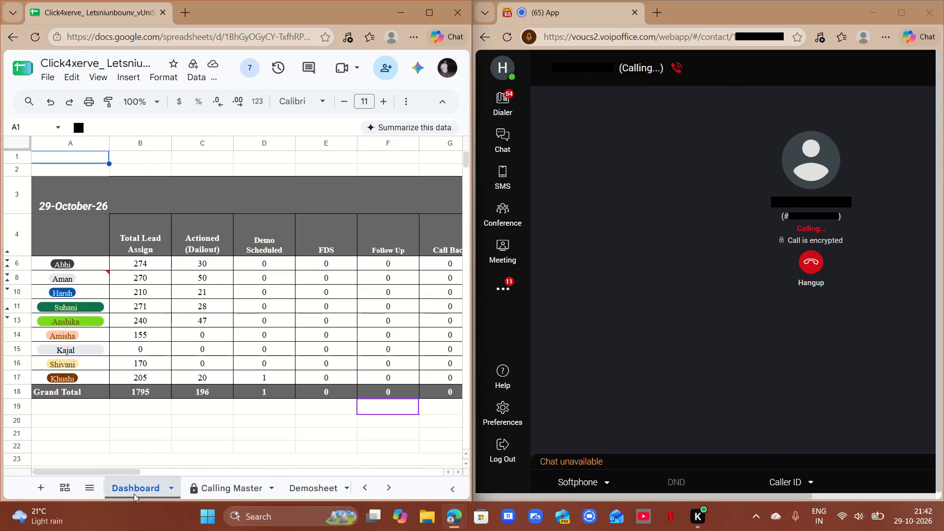
{"action": "left_click", "coordinate": [306, 493]}
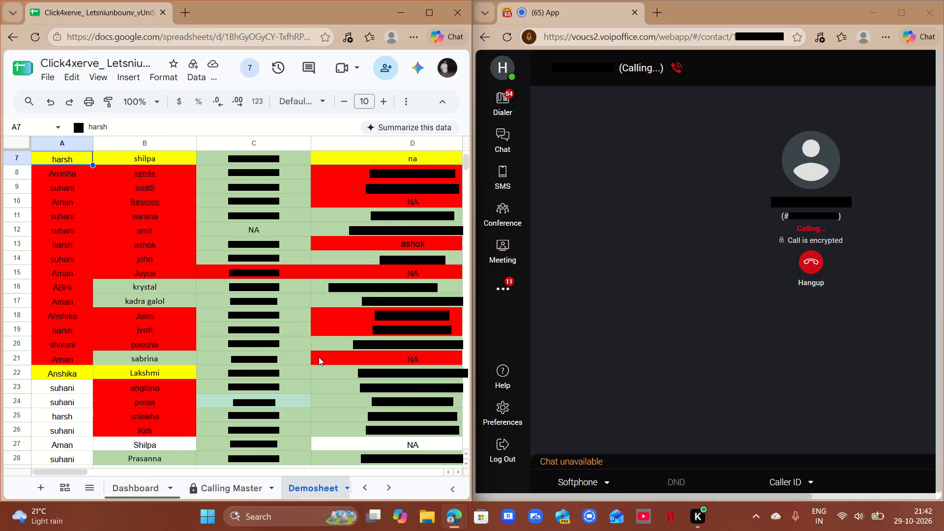
{"action": "scroll", "coordinate": [319, 357], "scroll_direction": "down", "scroll_amount": 9}
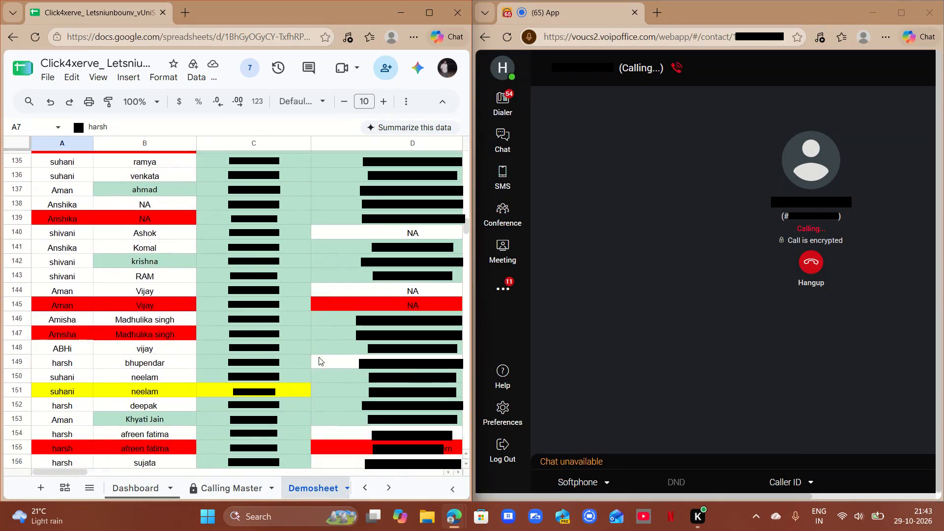
{"action": "scroll", "coordinate": [319, 357], "scroll_direction": "down", "scroll_amount": 4}
{"action": "scroll", "coordinate": [319, 357], "scroll_direction": "left", "scroll_amount": 2}
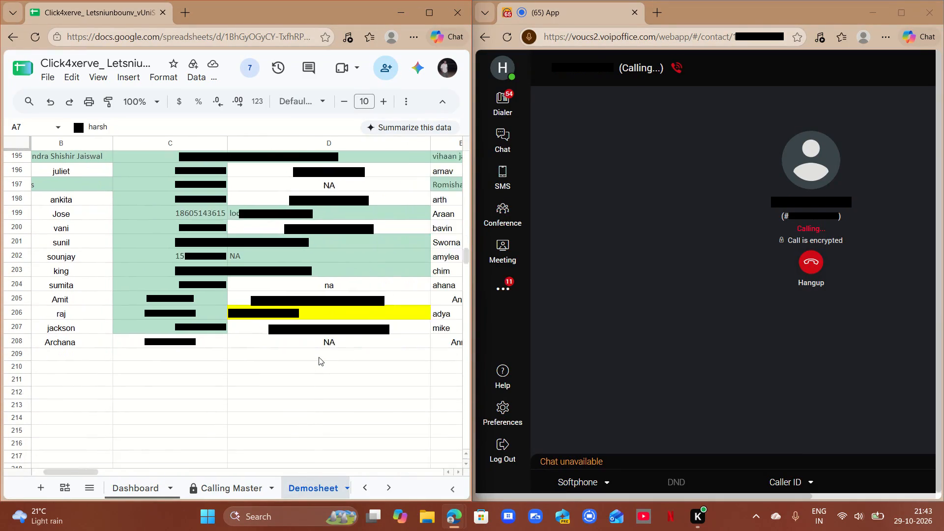
{"action": "scroll", "coordinate": [319, 357], "scroll_direction": "left", "scroll_amount": 6}
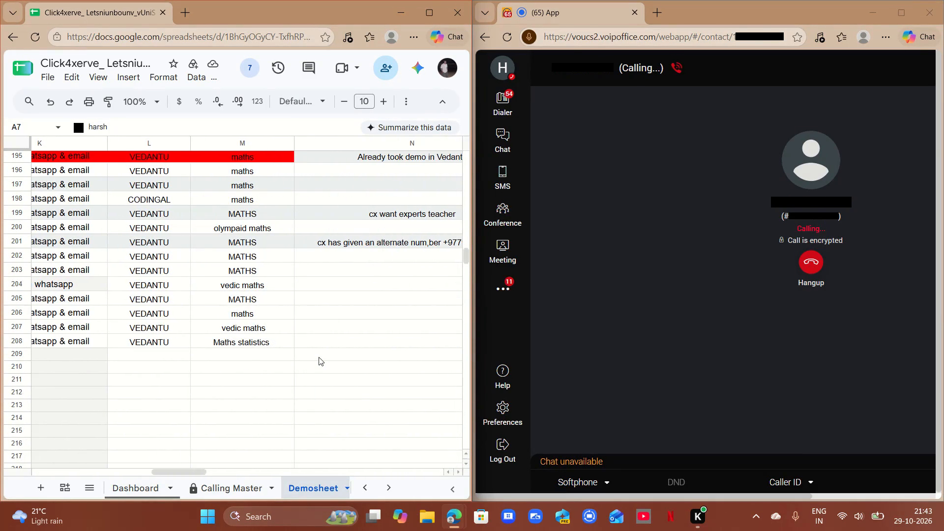
{"action": "scroll", "coordinate": [319, 357], "scroll_direction": "right", "scroll_amount": 6}
{"action": "left_click", "coordinate": [229, 491]}
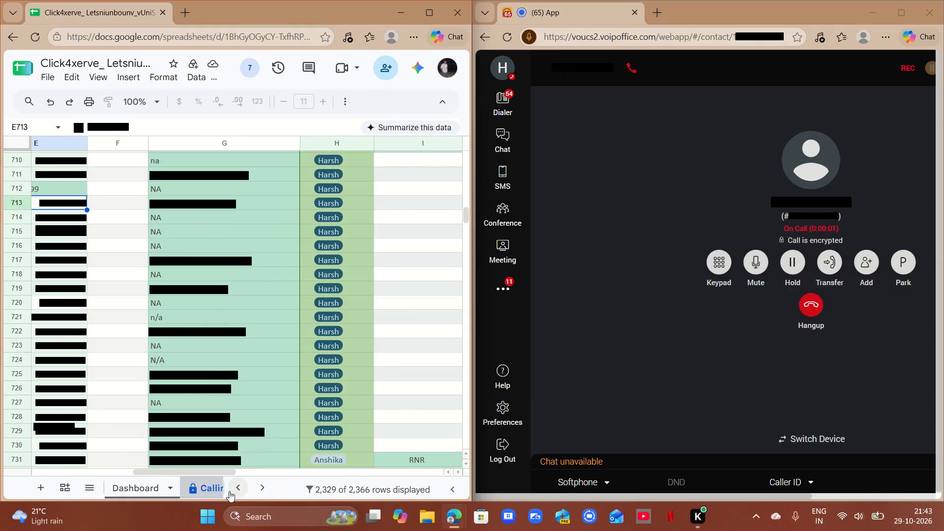
End the row 712 call and call the row 713 lead using the copied number.
{"action": "left_click", "coordinate": [812, 303]}
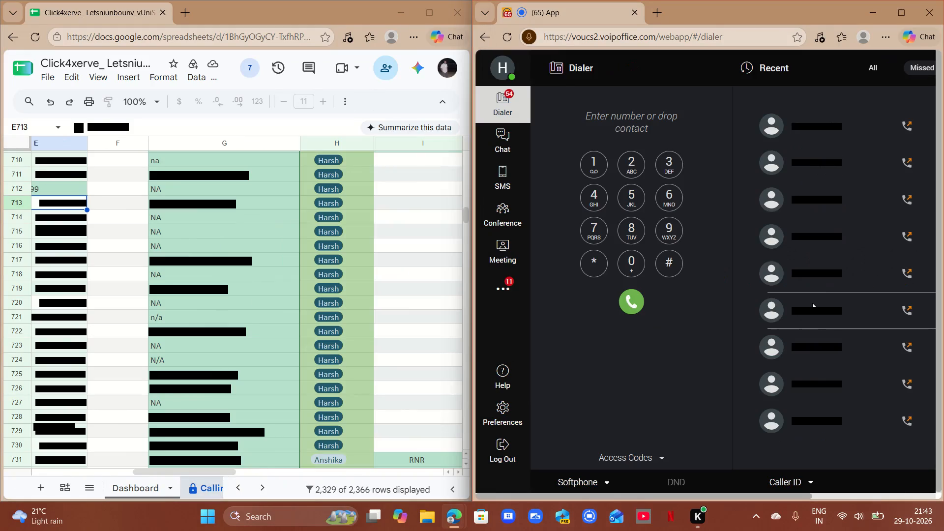
{"action": "left_click", "coordinate": [632, 136]}
{"action": "key", "text": "ctrl+v"}
{"action": "key", "text": "Return"}
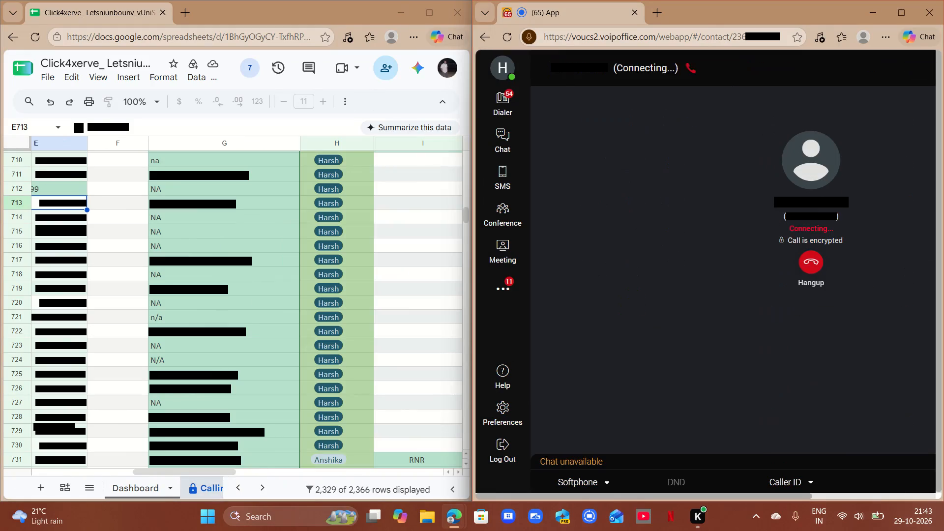
Copy the row 714 lead's phone number from column E, end the row 713 call and call the copied number.
{"action": "left_click", "coordinate": [78, 221]}
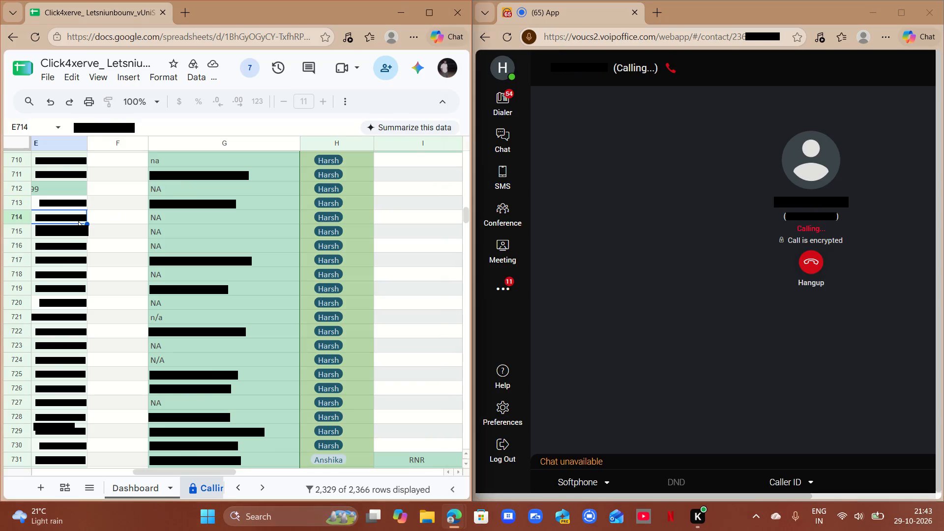
{"action": "key", "text": "ctrl+c"}
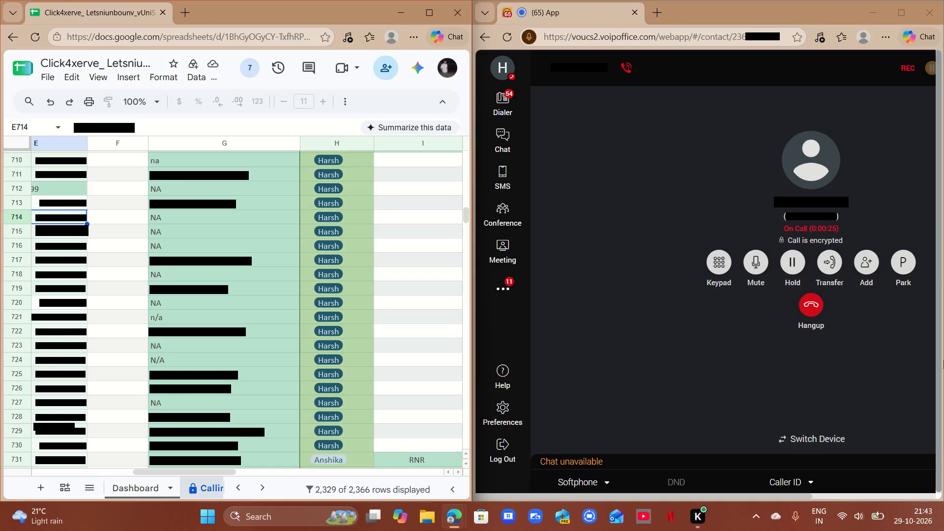
{"action": "left_click", "coordinate": [815, 299]}
{"action": "left_click", "coordinate": [648, 114]}
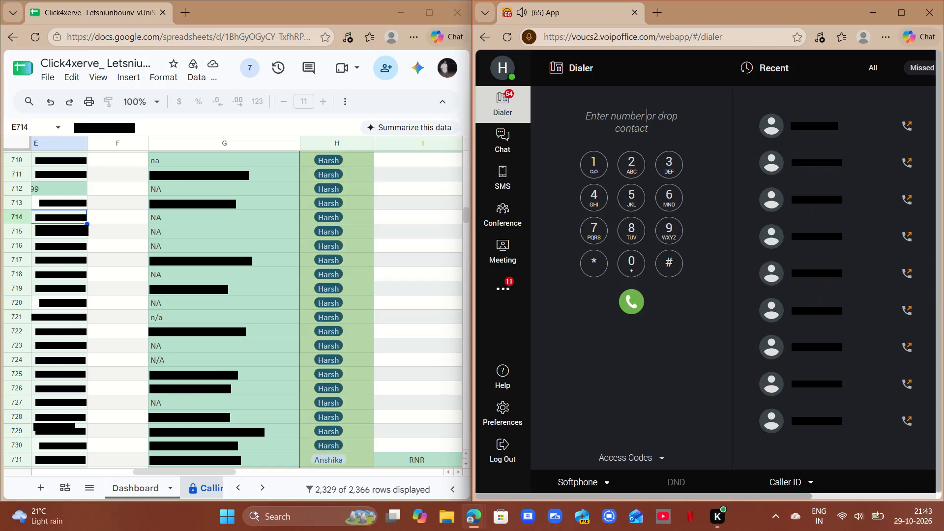
{"action": "key", "text": "ctrl+v"}
{"action": "key", "text": "Return"}
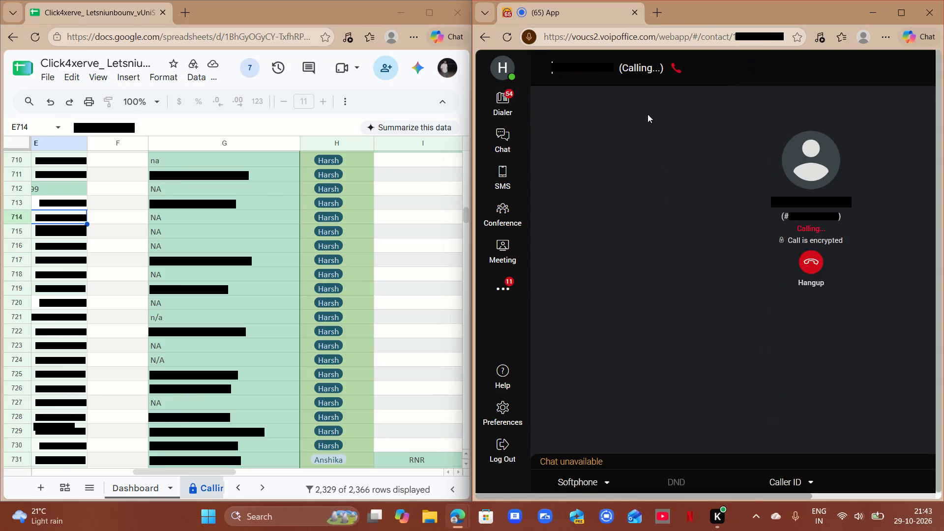
Record the row 713 lead's call status in column I as Ni (Not Intersted).
{"action": "left_click", "coordinate": [25, 205]}
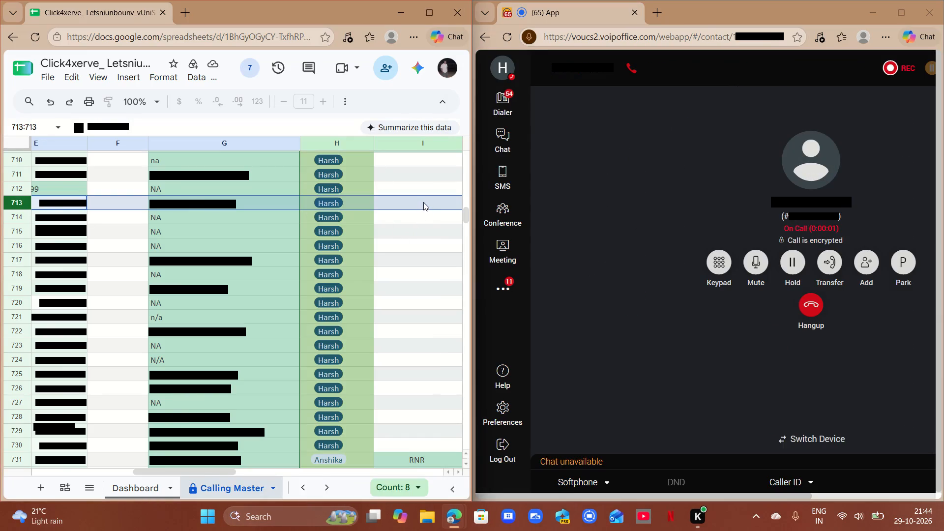
{"action": "left_click", "coordinate": [424, 201]}
{"action": "key", "text": "n"}
{"action": "key", "text": "Return"}
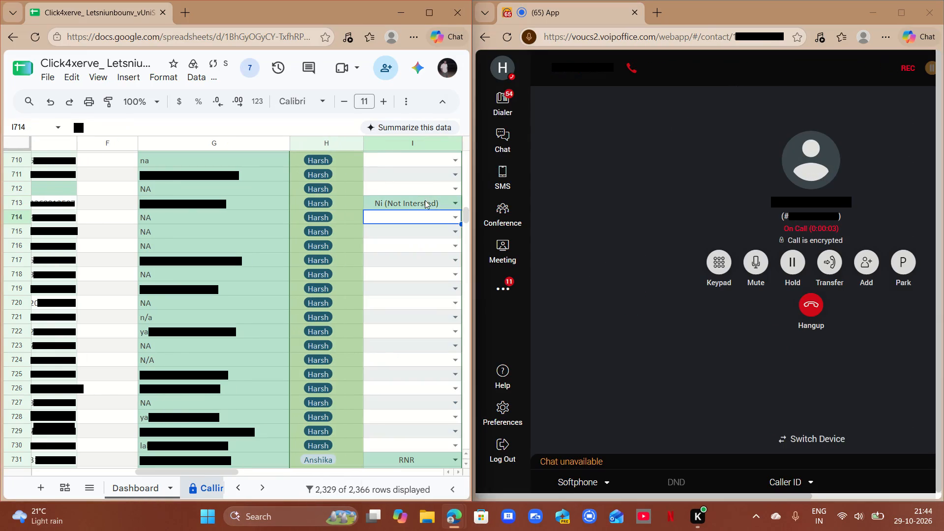
Record the row 712 lead's call status in column I as Voicemail.
{"action": "left_click", "coordinate": [431, 191]}
{"action": "key", "text": "v"}
{"action": "key", "text": "Up"}
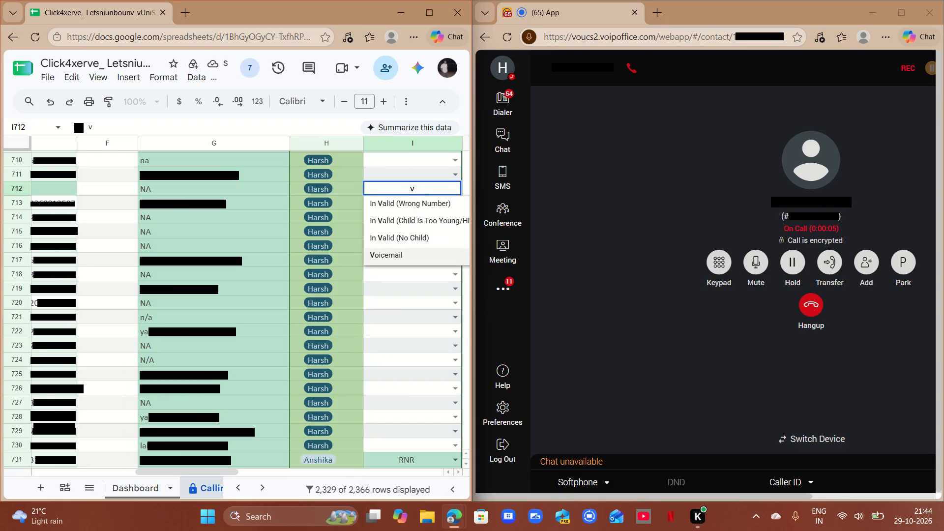
{"action": "key", "text": "Up"}
{"action": "key", "text": "Up"}
{"action": "key", "text": "Up"}
{"action": "key", "text": "Up"}
{"action": "key", "text": "Up"}
{"action": "key", "text": "Up"}
{"action": "key", "text": "Up"}
{"action": "key", "text": "Up"}
{"action": "key", "text": "Up"}
{"action": "key", "text": "Down"}
{"action": "key", "text": "Up"}
{"action": "key", "text": "Down"}
{"action": "key", "text": "Return"}
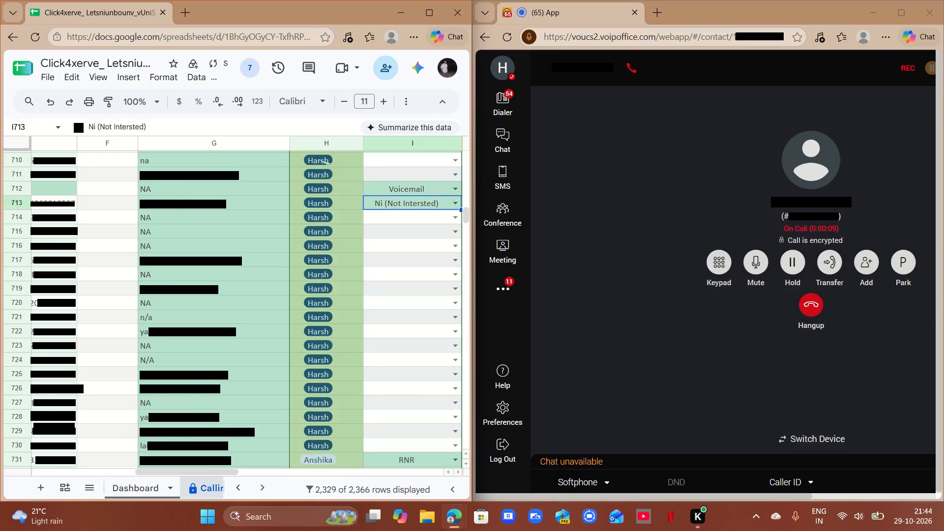
Fill the Voicemail status from row 712 upward in column I through row 710.
{"action": "left_click", "coordinate": [437, 189]}
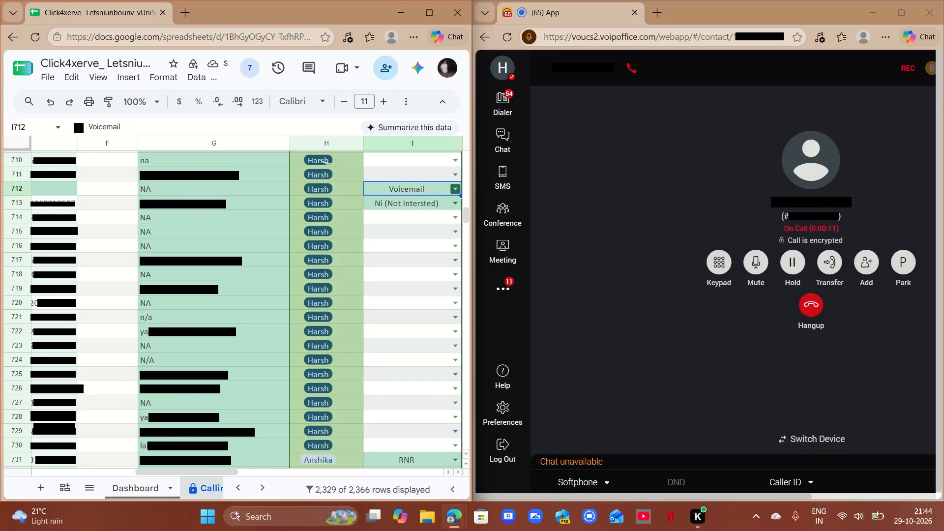
{"action": "left_click_drag", "start_coordinate": [460, 192], "coordinate": [449, 158]}
Copy the row 715 lead's phone number from column E, end the row 714 call and call the copied number.
{"action": "scroll", "coordinate": [449, 158], "scroll_direction": "down", "scroll_amount": 2}
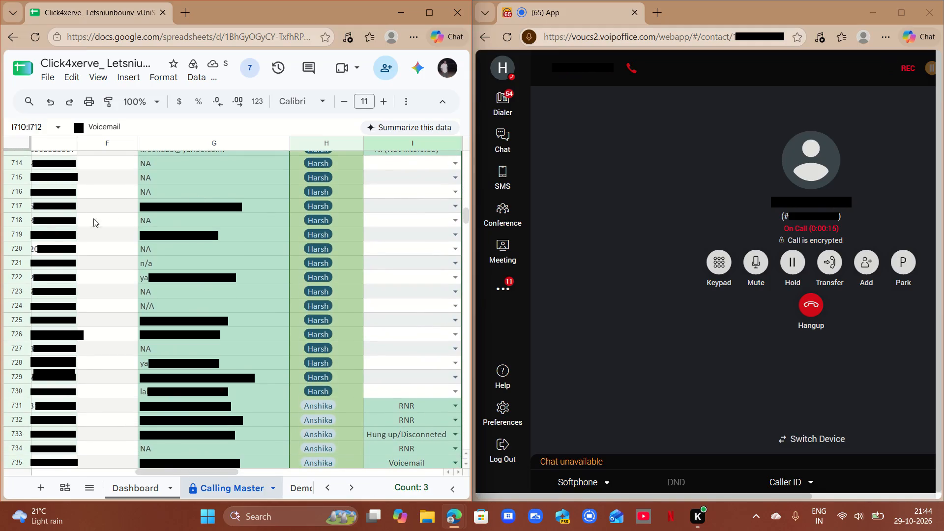
{"action": "left_click", "coordinate": [64, 174]}
{"action": "key", "text": "ctrl+c"}
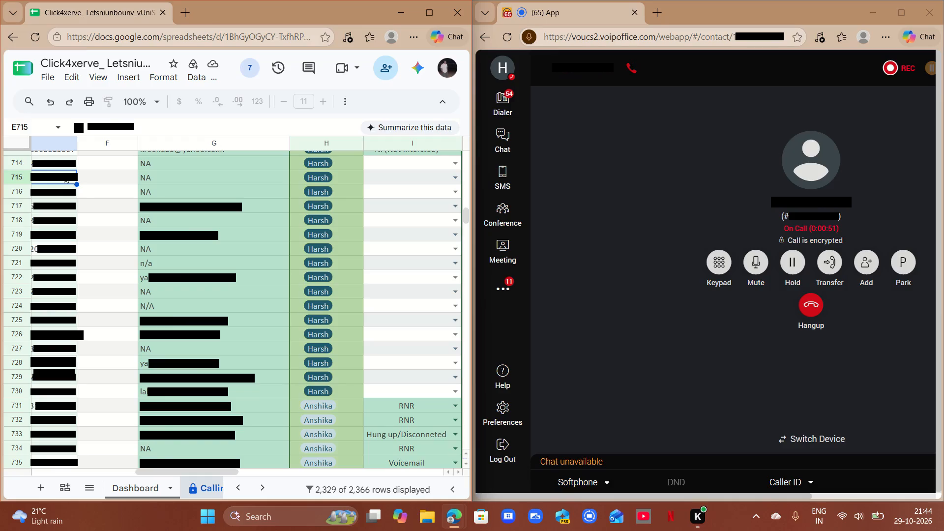
{"action": "left_click", "coordinate": [885, 161]}
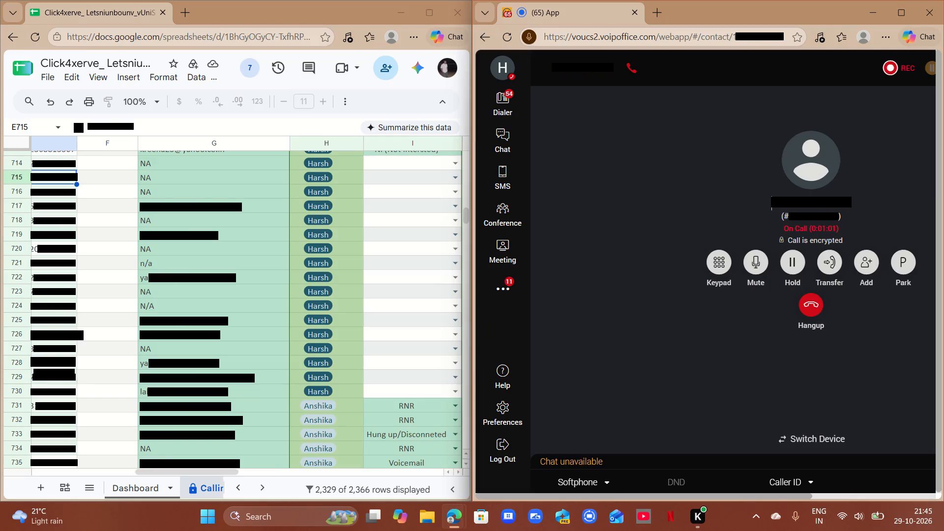
{"action": "left_click", "coordinate": [810, 311]}
{"action": "left_click", "coordinate": [666, 124]}
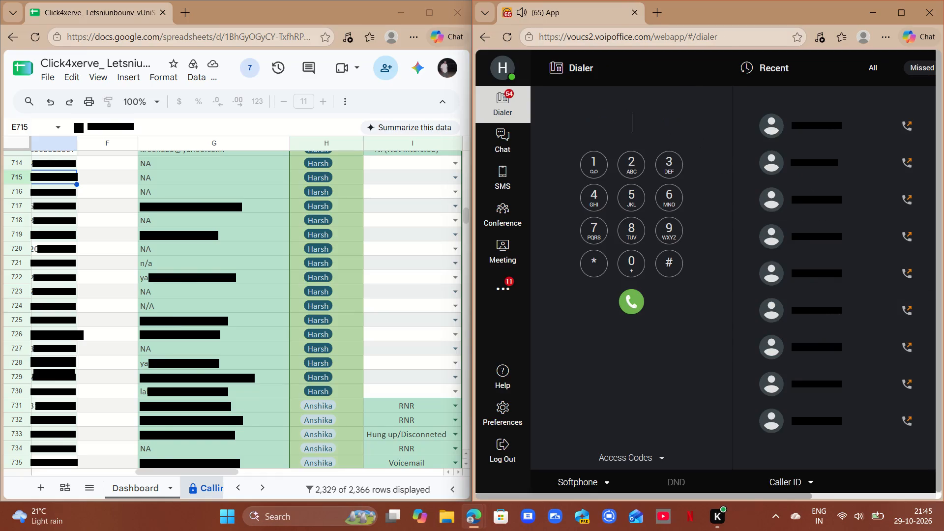
{"action": "key", "text": "ctrl+v"}
{"action": "key", "text": "Return"}
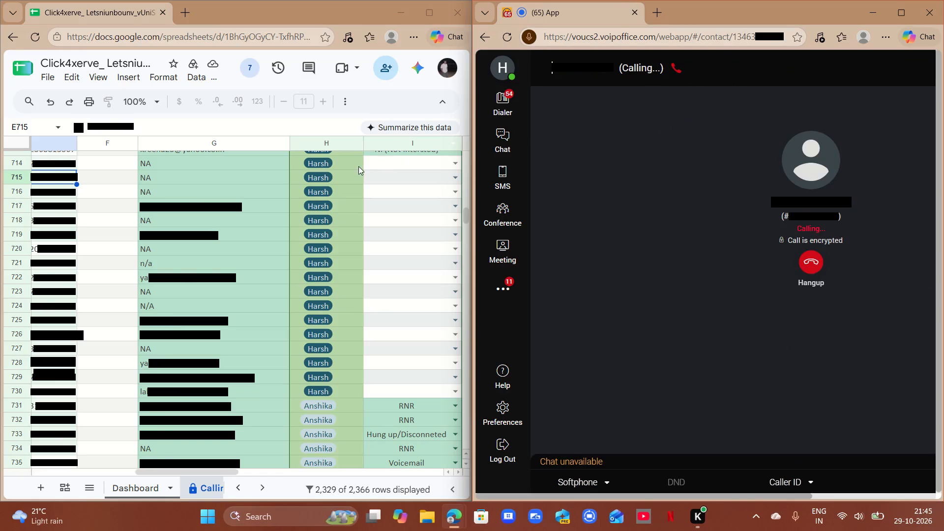
Record the row 714 lead's call status in column I as Ni (Not Intersted).
{"action": "left_click", "coordinate": [391, 164]}
{"action": "type", "text": "\\n"}
{"action": "key", "text": "Return"}
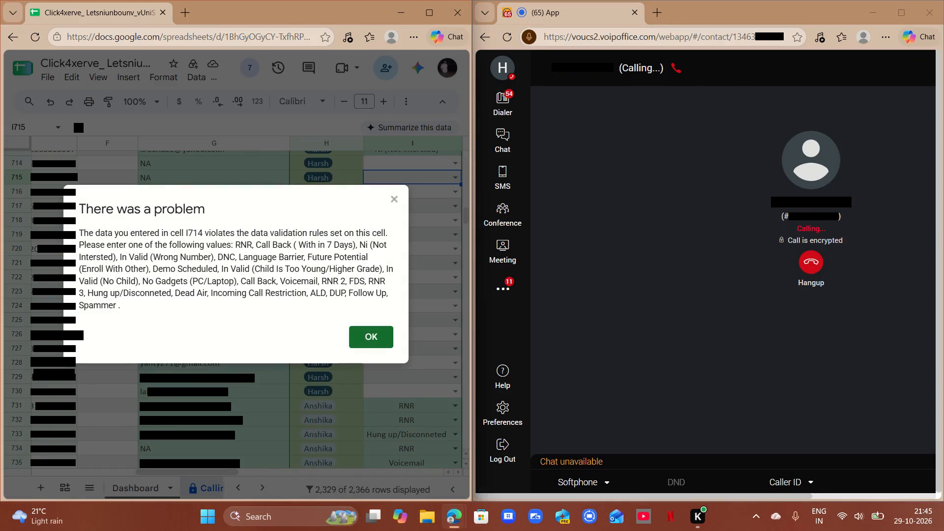
{"action": "key", "text": "backslash"}
{"action": "key", "text": "backslash"}
{"action": "key", "text": "backslash"}
{"action": "key", "text": "backslash"}
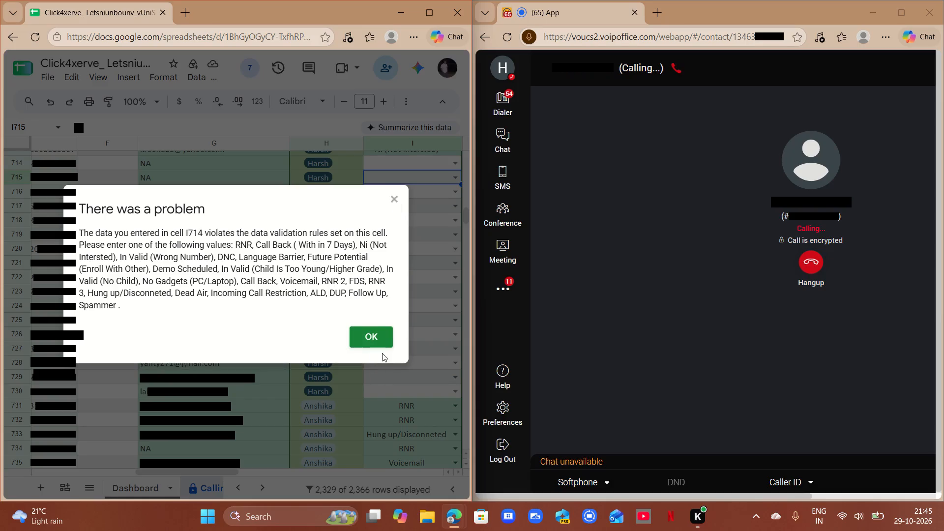
{"action": "key", "text": "backslash"}
{"action": "left_click", "coordinate": [386, 339]}
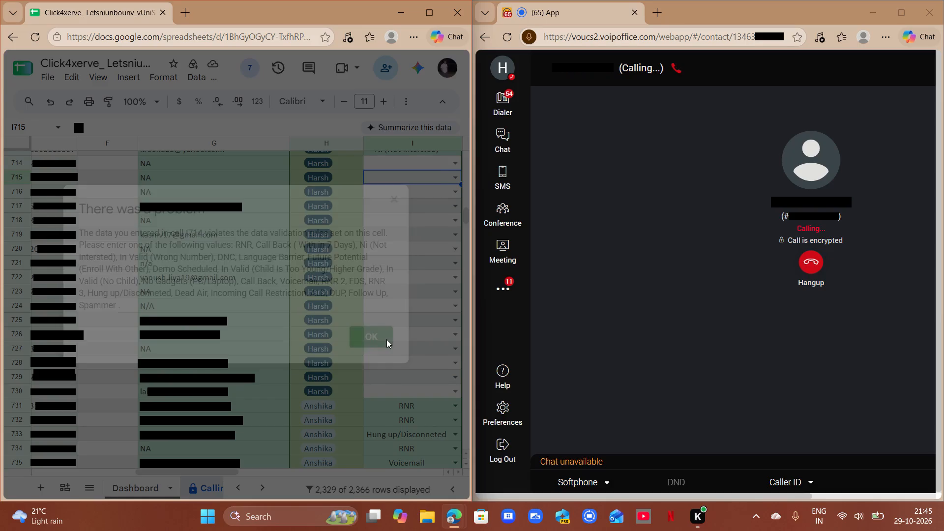
{"action": "key", "text": "backslash"}
{"action": "left_click", "coordinate": [412, 165]}
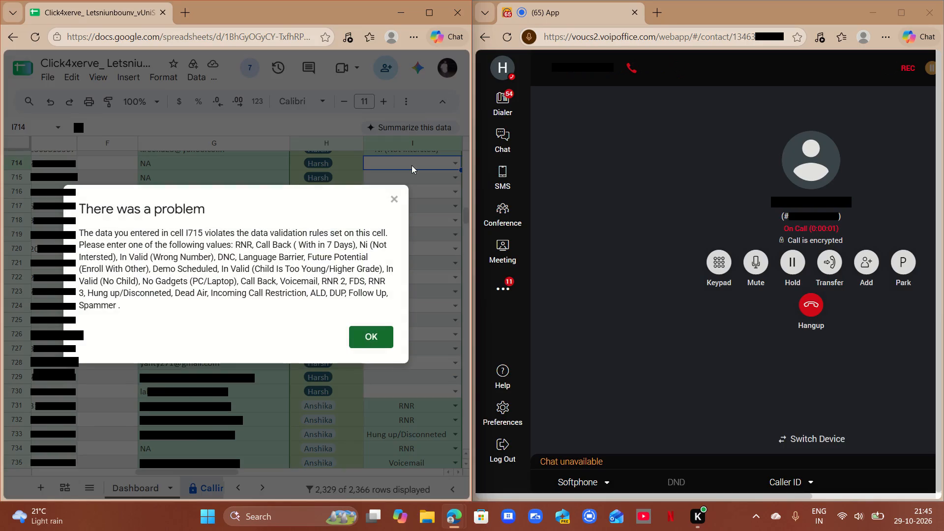
{"action": "type", "text": "\\n"}
{"action": "key", "text": "Return"}
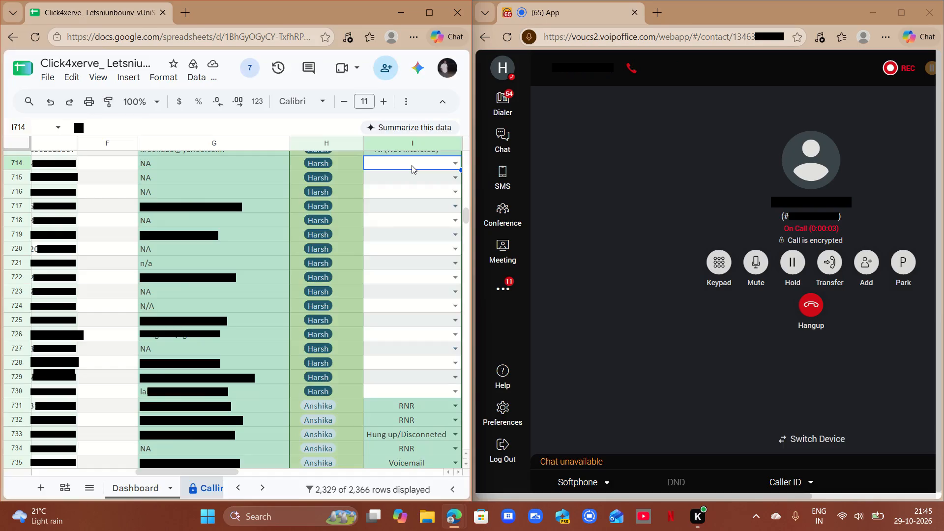
{"action": "key", "text": "n"}
{"action": "key", "text": "Return"}
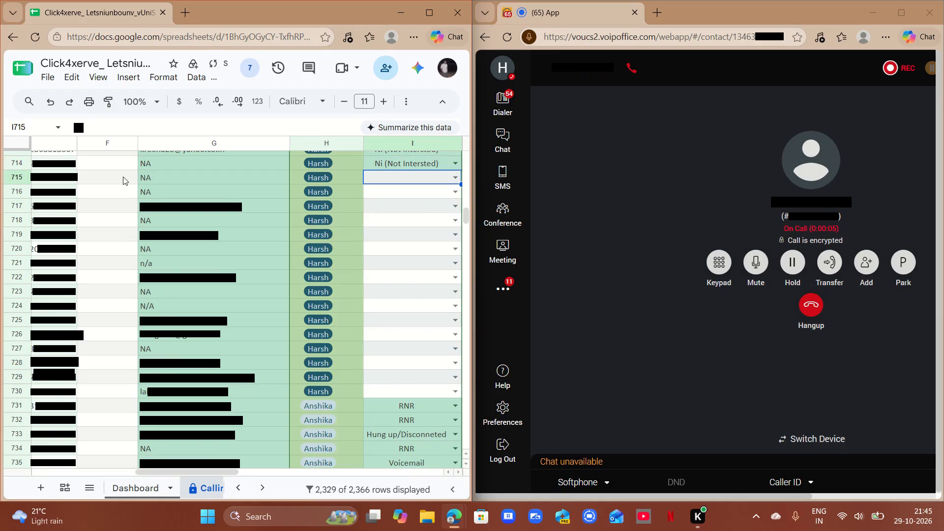
Copy the row 716 lead's phone number from column E, end the row 715 call and call the copied number.
{"action": "left_click", "coordinate": [63, 177]}
{"action": "key", "text": "ctrl+c"}
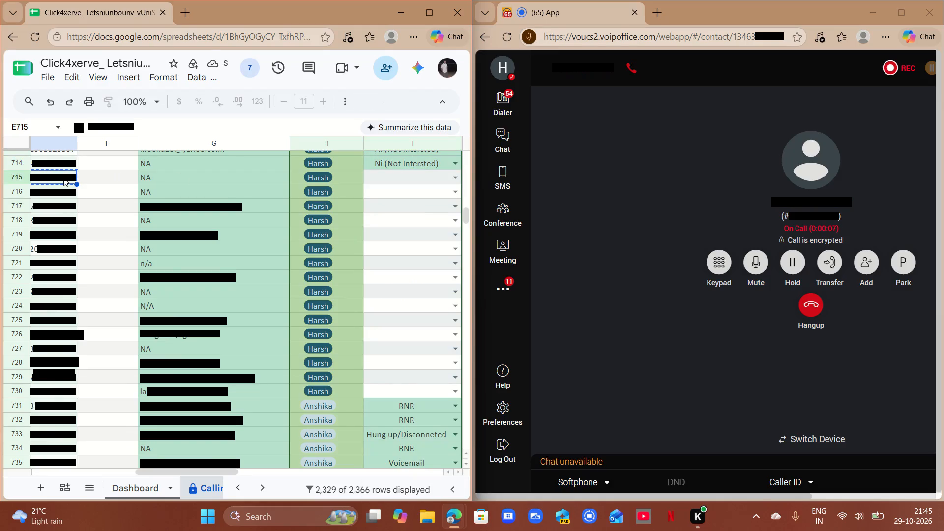
{"action": "left_click", "coordinate": [65, 192]}
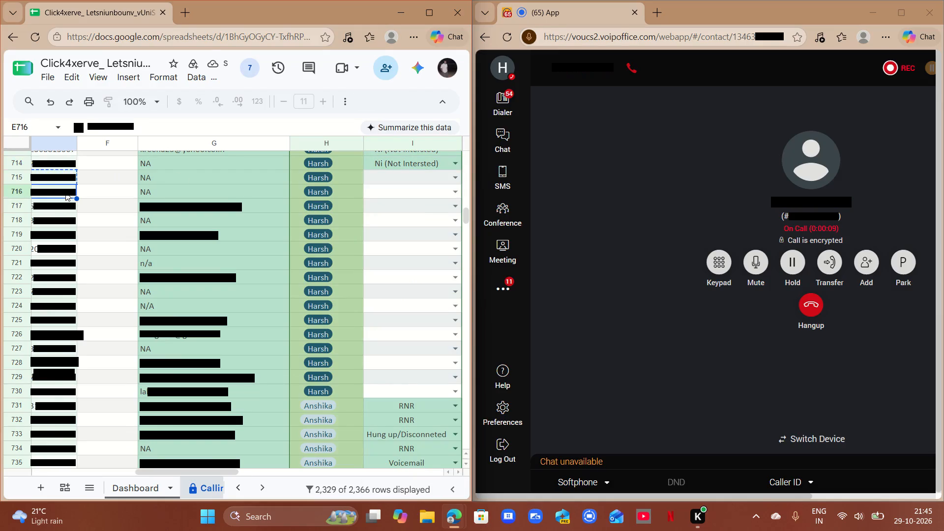
{"action": "key", "text": "ctrl+c"}
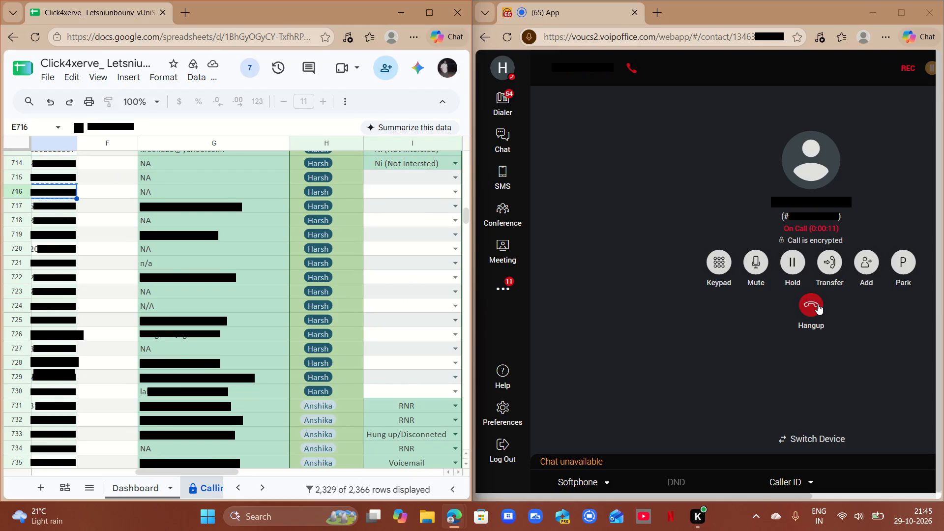
{"action": "left_click", "coordinate": [818, 304]}
{"action": "left_click", "coordinate": [675, 137]}
{"action": "key", "text": "ctrl+v"}
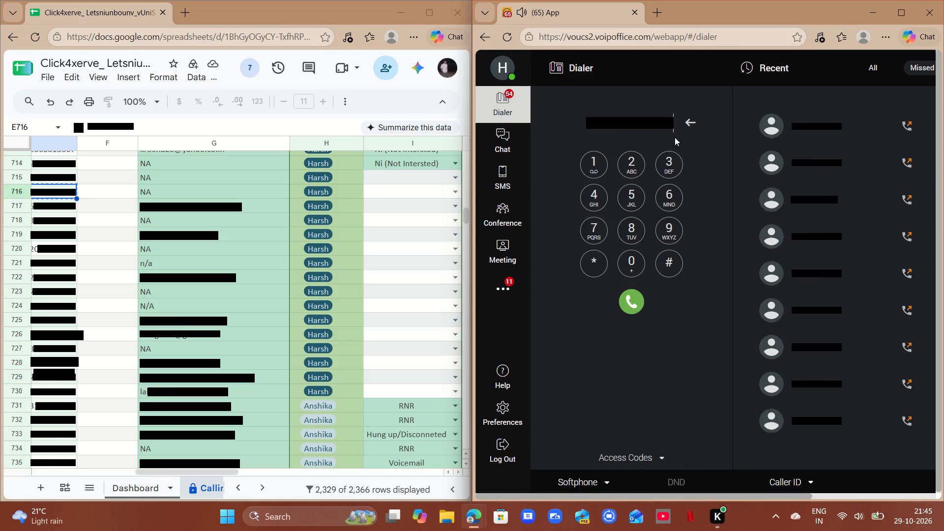
{"action": "key", "text": "Return"}
{"action": "type", "text": "\\\\"}
{"action": "key", "text": "backslash"}
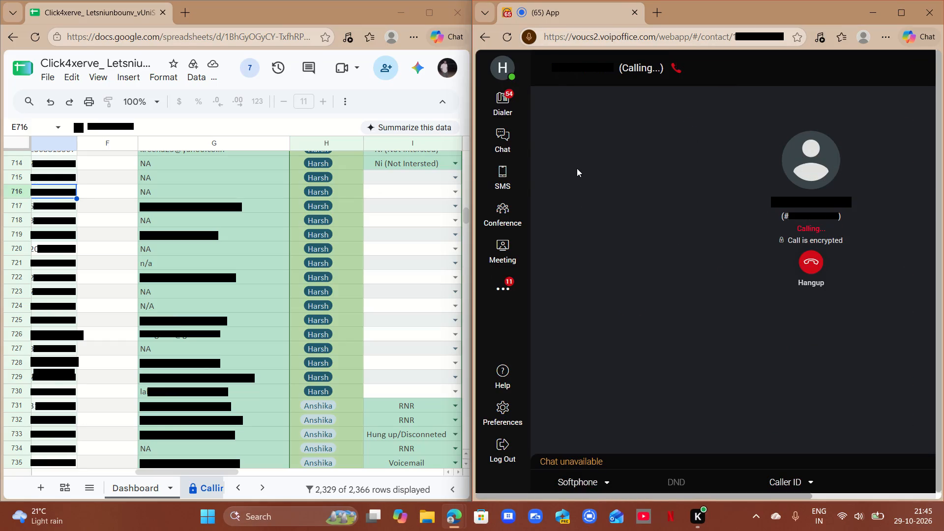
{"action": "key", "text": "backslash"}
{"action": "key", "text": "backslash"}
{"action": "key", "text": "backslash"}
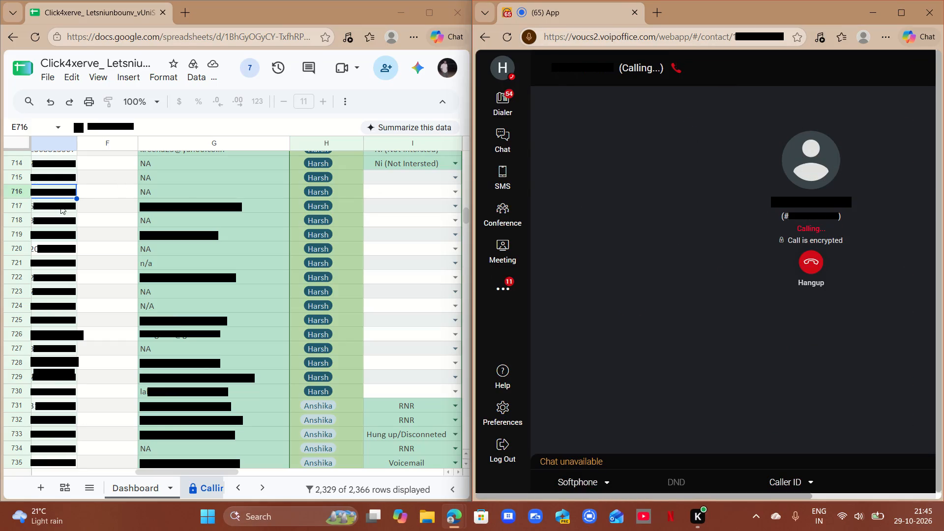
Copy the row 717 lead's phone number from column E, end the row 716 call and call the copied number.
{"action": "left_click", "coordinate": [60, 206]}
{"action": "key", "text": "backslash"}
{"action": "key", "text": "ctrl+c"}
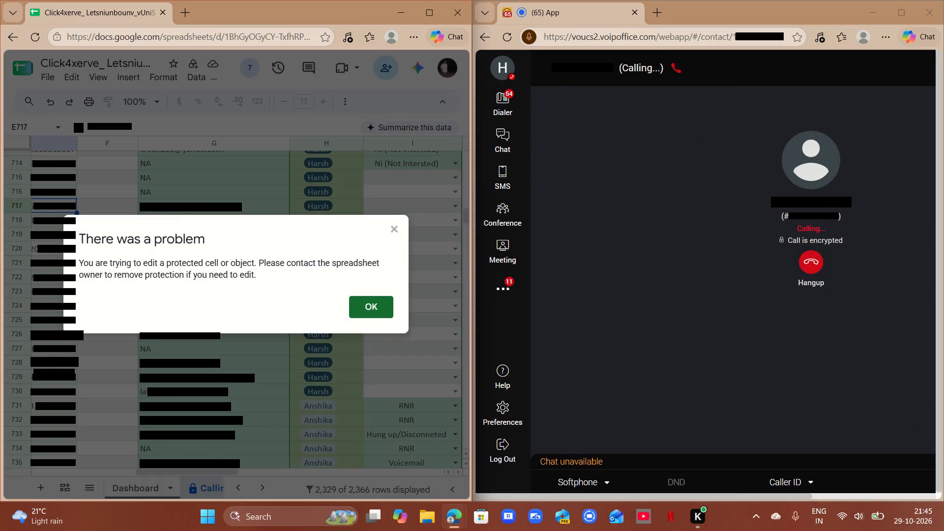
{"action": "key", "text": "Escape"}
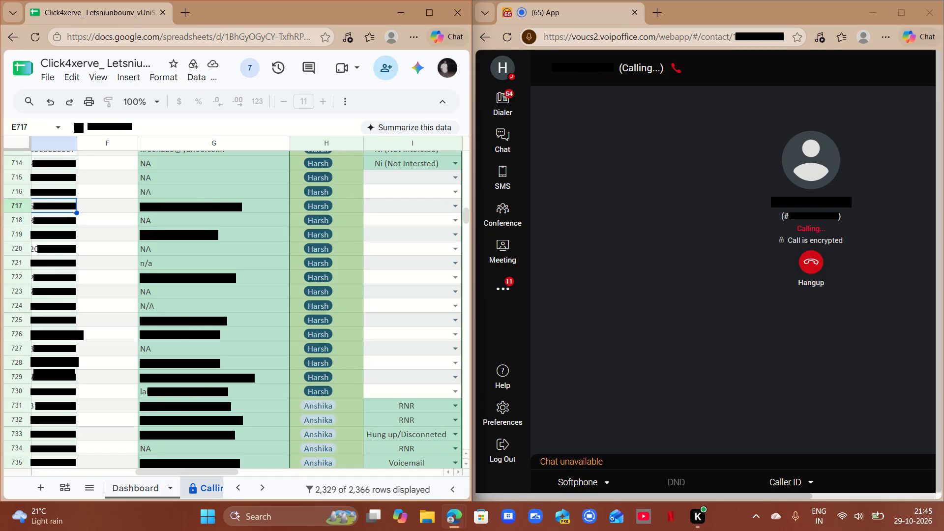
{"action": "key", "text": "ctrl+c"}
{"action": "left_click", "coordinate": [129, 485]}
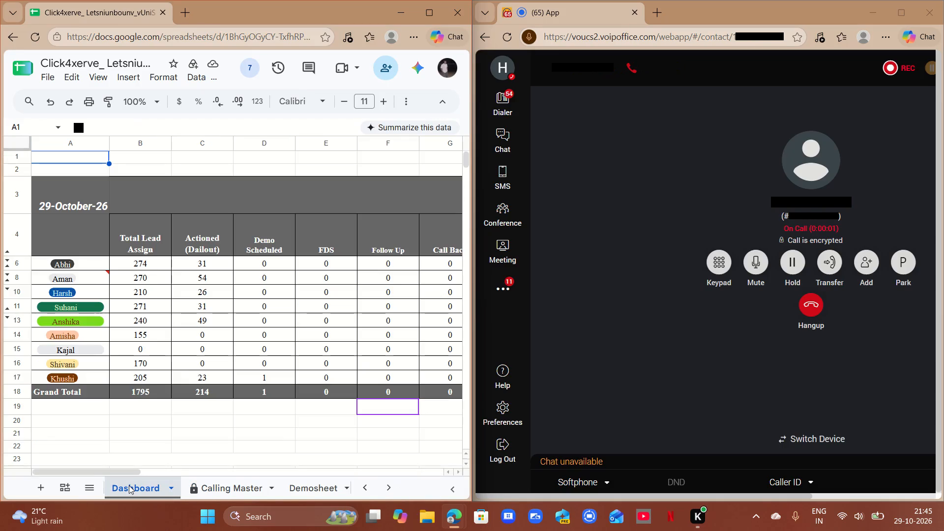
{"action": "left_click", "coordinate": [216, 486]}
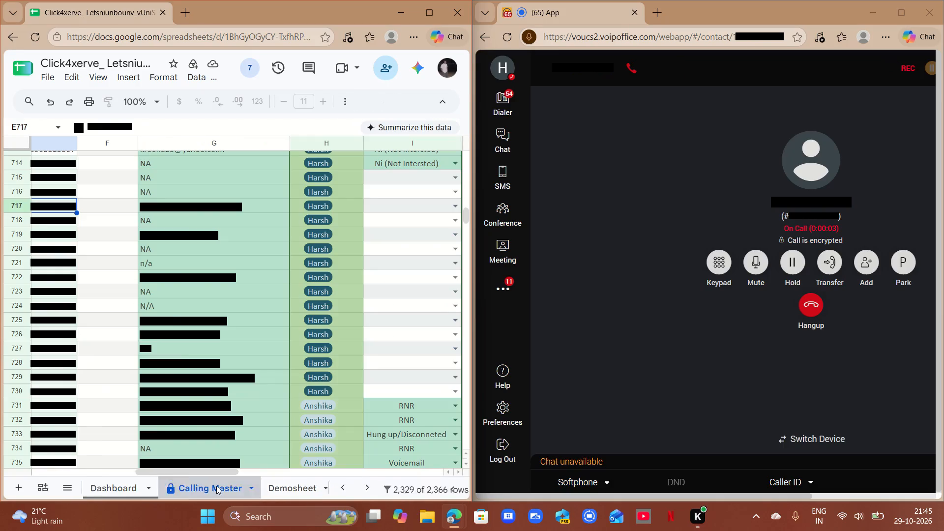
{"action": "left_click", "coordinate": [808, 306]}
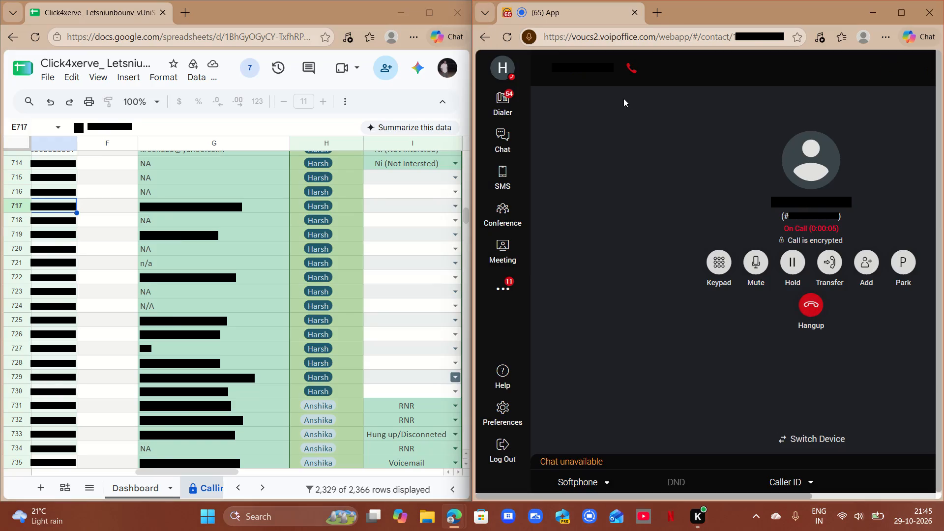
{"action": "left_click", "coordinate": [628, 111]}
{"action": "key", "text": "ctrl+v"}
{"action": "key", "text": "Return"}
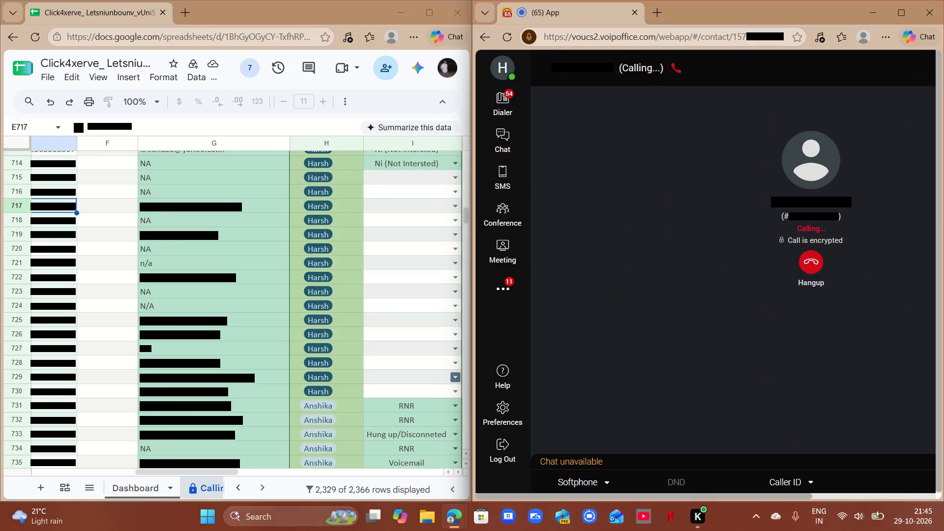
Copy the row 718 lead's phone number from column E, end the row 717 call and call the copied number.
{"action": "left_click", "coordinate": [55, 220]}
{"action": "key", "text": "ctrl+c"}
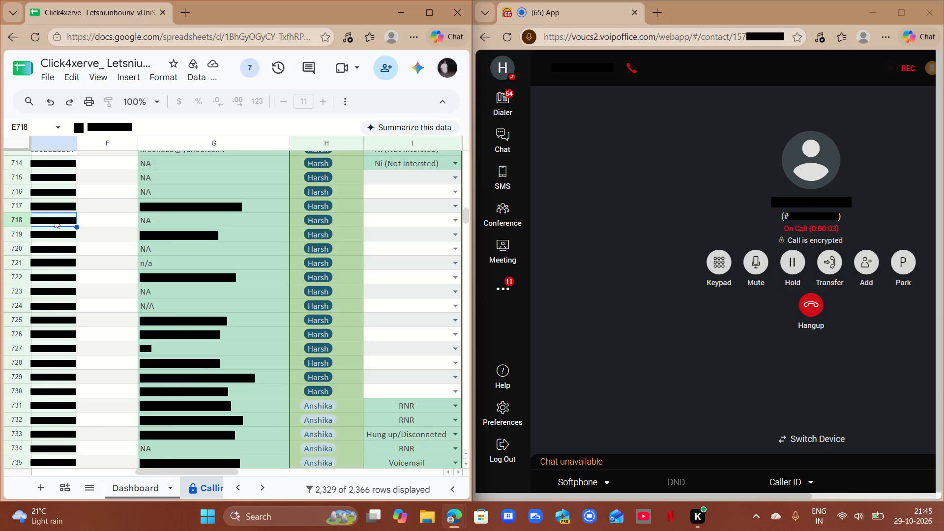
{"action": "left_click", "coordinate": [815, 305]}
{"action": "left_click", "coordinate": [649, 123]}
{"action": "key", "text": "ctrl+v"}
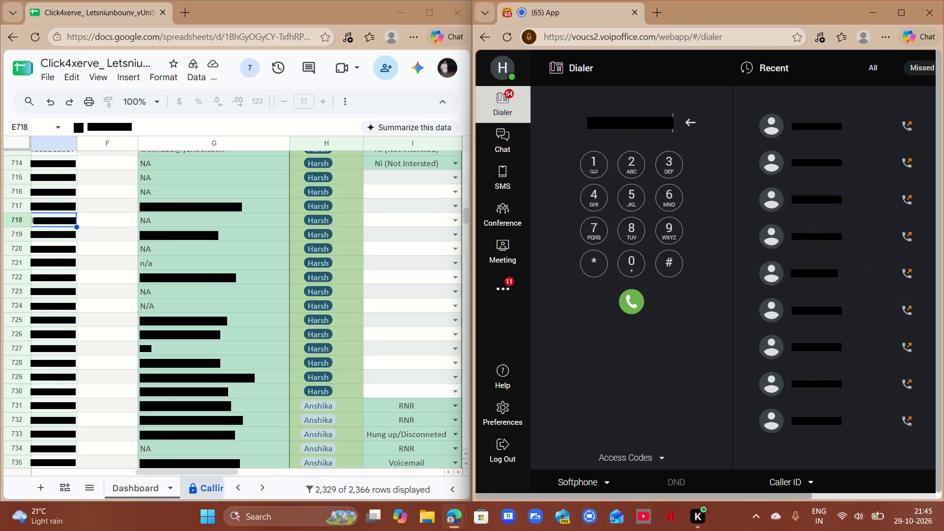
{"action": "key", "text": "Return"}
{"action": "type", "text": "\\\\"}
{"action": "key", "text": "backslash"}
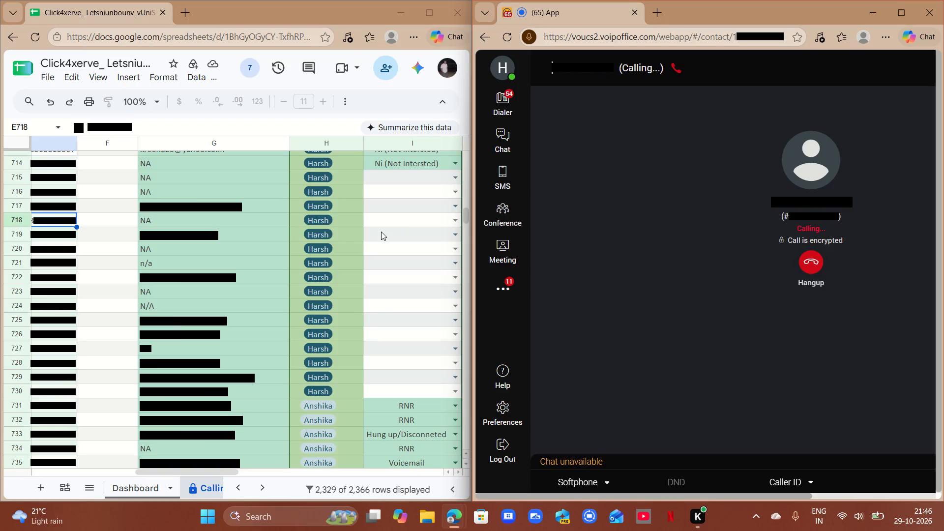
{"action": "key", "text": "backslash"}
{"action": "key", "text": "backslash"}
{"action": "type", "text": "\\\\\\"}
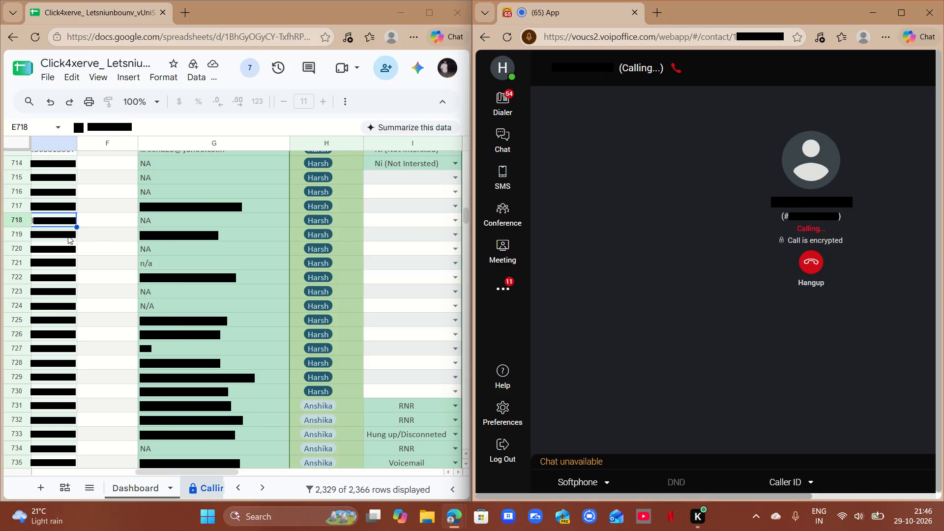
Copy the row 719 lead's phone number from column E and call it in the dialer.
{"action": "left_click", "coordinate": [68, 236]}
{"action": "key", "text": "backslash"}
{"action": "key", "text": "backslash"}
{"action": "key", "text": "ctrl+backslash"}
{"action": "key", "text": "ctrl+c"}
{"action": "type", "text": "\\\\\\"}
{"action": "key", "text": "Return"}
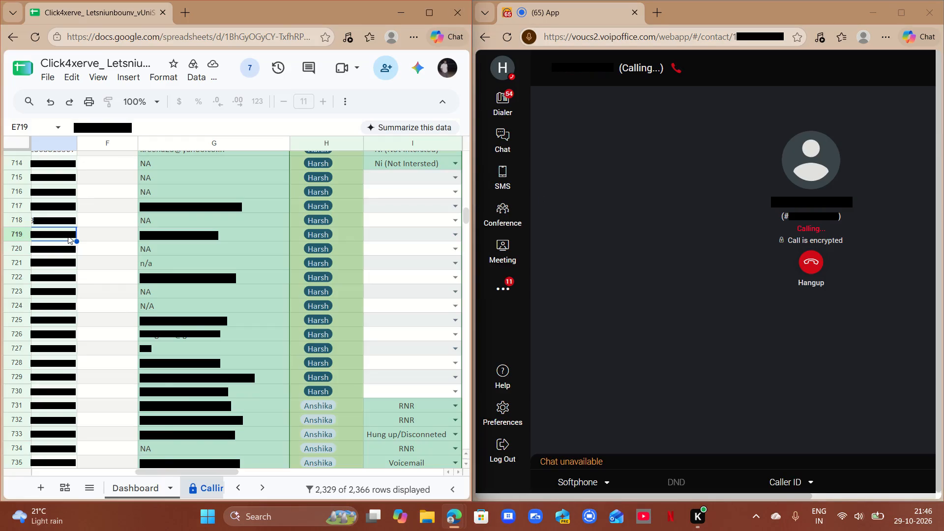
{"action": "key", "text": "Escape"}
{"action": "left_click", "coordinate": [68, 236]}
{"action": "key", "text": "ctrl+c"}
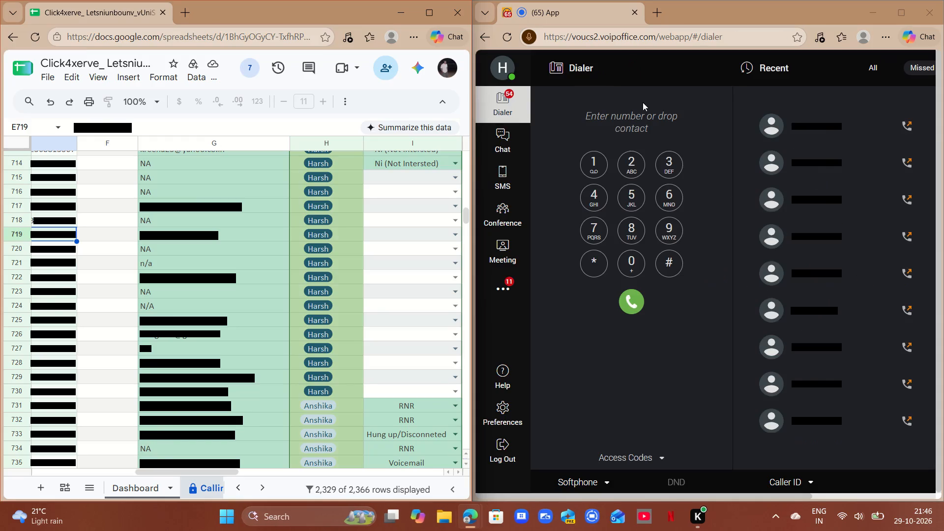
{"action": "left_click", "coordinate": [612, 97]}
{"action": "key", "text": "ctrl+v"}
{"action": "key", "text": "Return"}
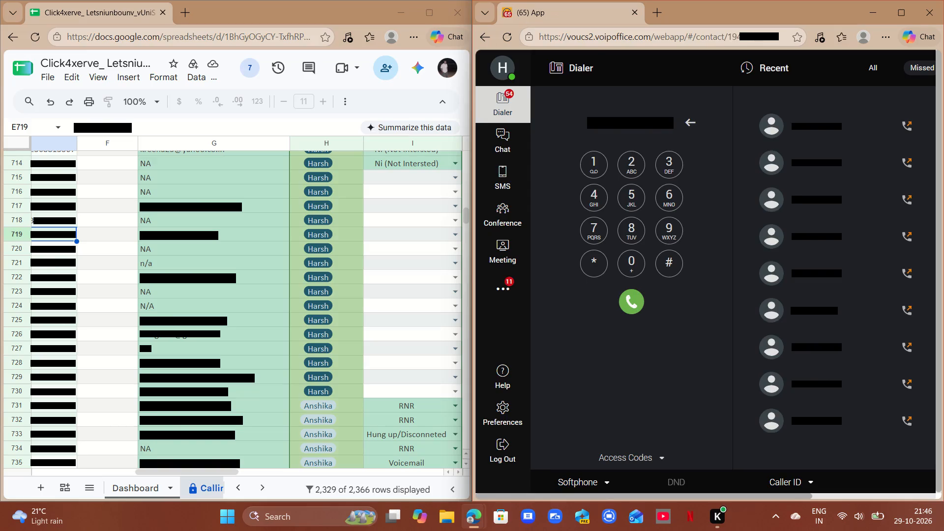
Record the row 718 lead's call status in column I as Ni (Not Intersted).
{"action": "left_click", "coordinate": [370, 219]}
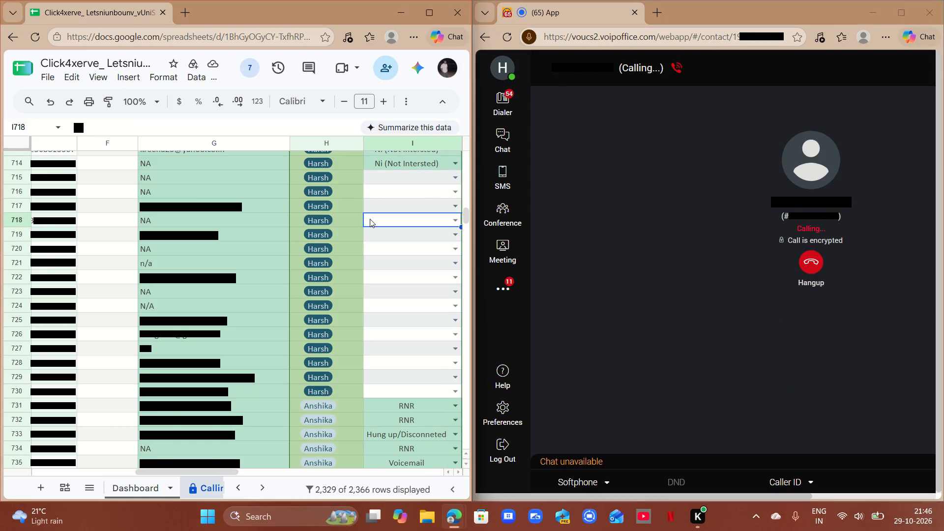
{"action": "key", "text": "n"}
{"action": "key", "text": "Return"}
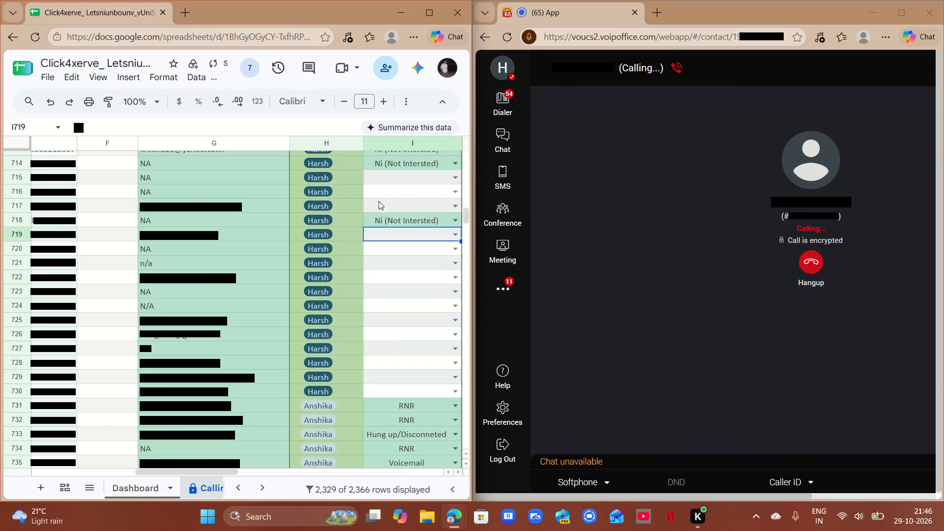
Record the pending call statuses in column I: RNR for row 715, Voicemail for row 716 and RNR for row 717.
{"action": "left_click", "coordinate": [383, 181]}
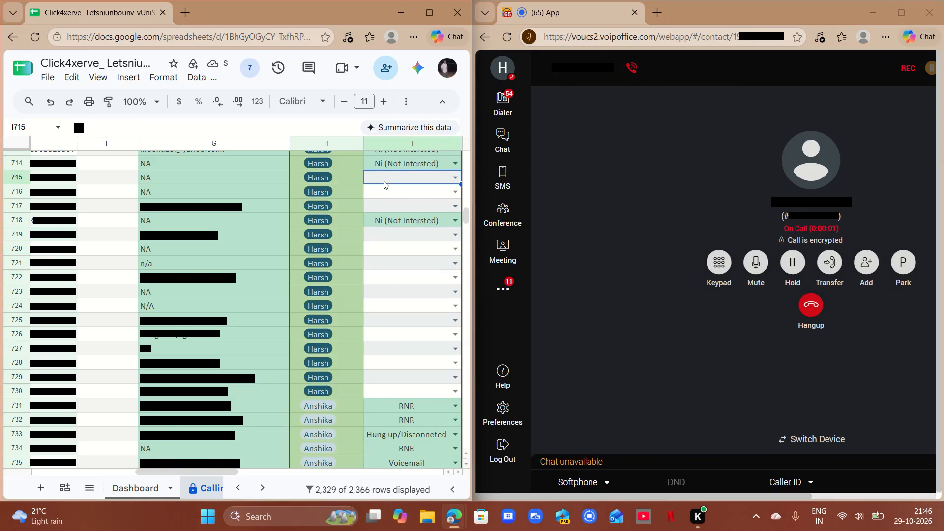
{"action": "key", "text": "r"}
{"action": "key", "text": "Return"}
{"action": "key", "text": "v"}
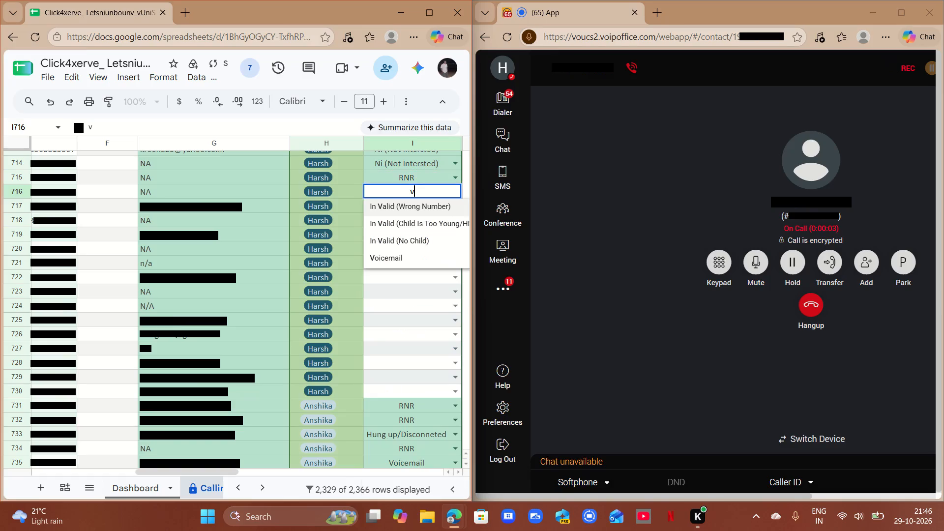
{"action": "key", "text": "Up"}
{"action": "key", "text": "Up"}
{"action": "key", "text": "Down"}
{"action": "key", "text": "Return"}
{"action": "key", "text": "r"}
{"action": "key", "text": "Return"}
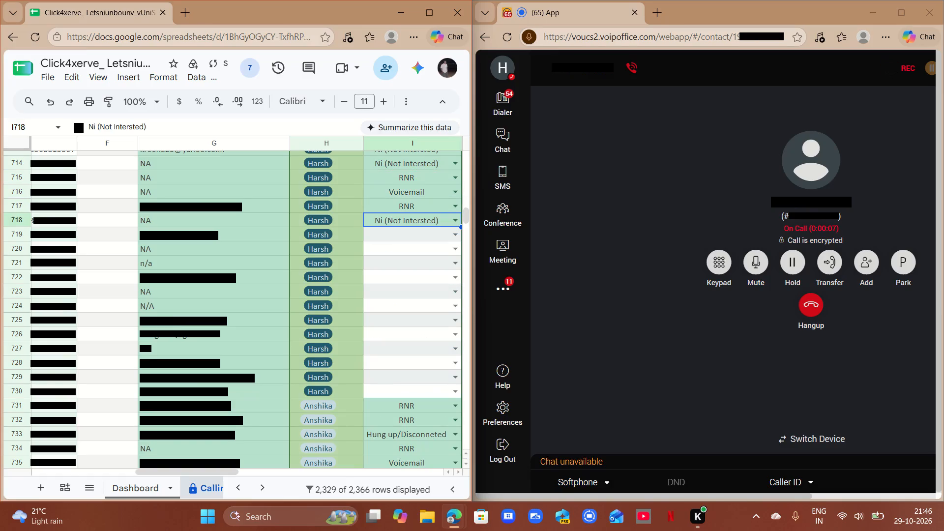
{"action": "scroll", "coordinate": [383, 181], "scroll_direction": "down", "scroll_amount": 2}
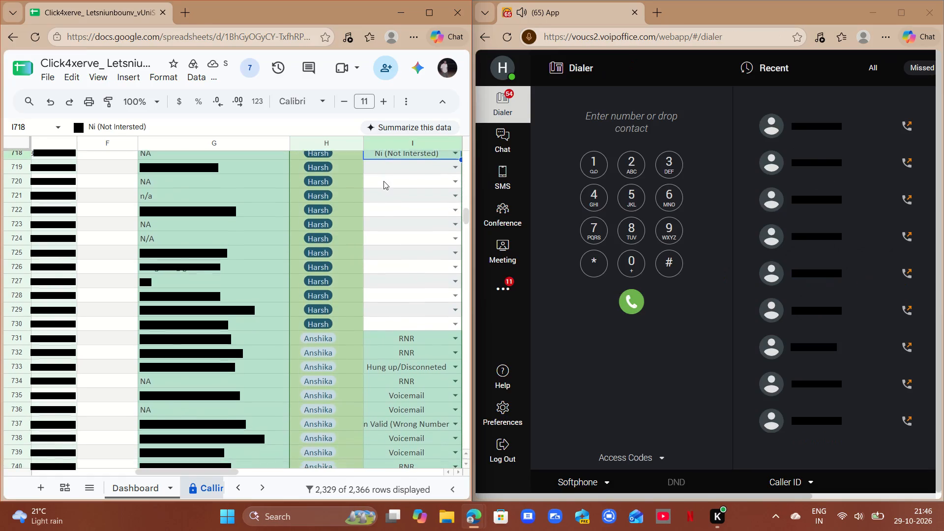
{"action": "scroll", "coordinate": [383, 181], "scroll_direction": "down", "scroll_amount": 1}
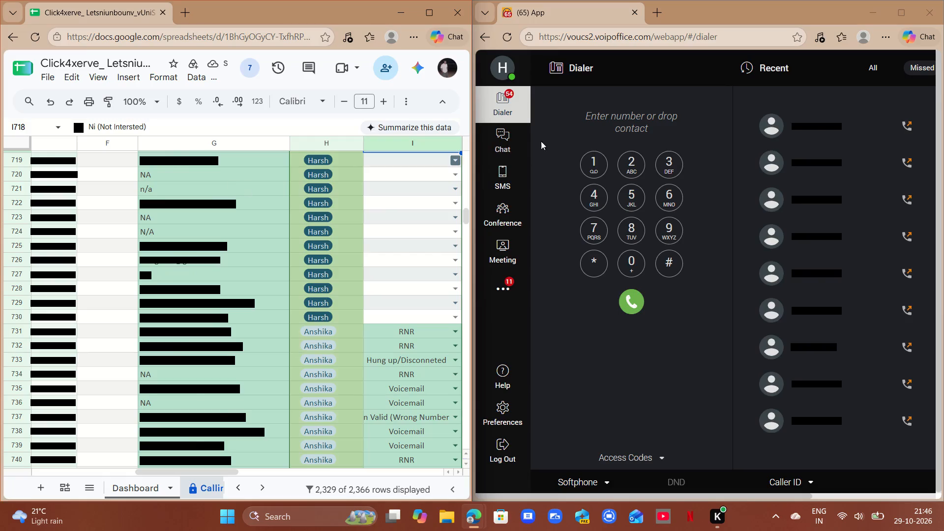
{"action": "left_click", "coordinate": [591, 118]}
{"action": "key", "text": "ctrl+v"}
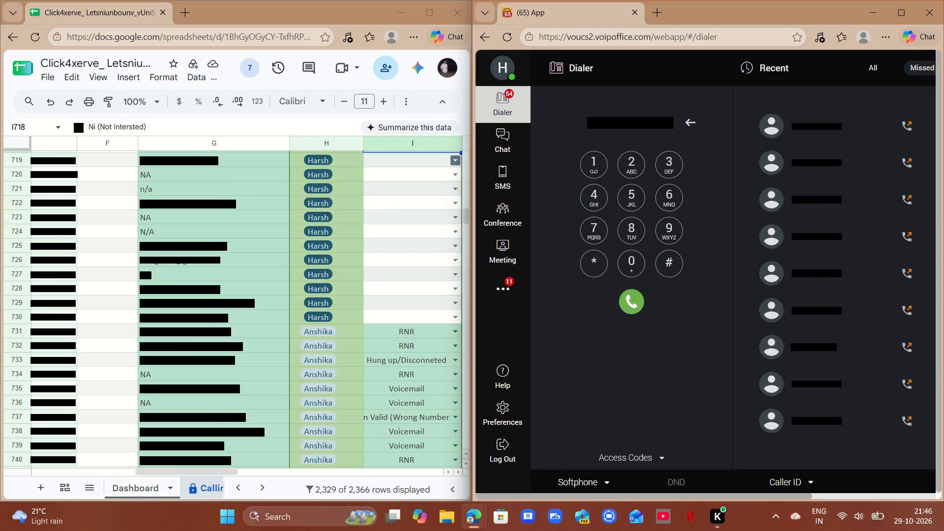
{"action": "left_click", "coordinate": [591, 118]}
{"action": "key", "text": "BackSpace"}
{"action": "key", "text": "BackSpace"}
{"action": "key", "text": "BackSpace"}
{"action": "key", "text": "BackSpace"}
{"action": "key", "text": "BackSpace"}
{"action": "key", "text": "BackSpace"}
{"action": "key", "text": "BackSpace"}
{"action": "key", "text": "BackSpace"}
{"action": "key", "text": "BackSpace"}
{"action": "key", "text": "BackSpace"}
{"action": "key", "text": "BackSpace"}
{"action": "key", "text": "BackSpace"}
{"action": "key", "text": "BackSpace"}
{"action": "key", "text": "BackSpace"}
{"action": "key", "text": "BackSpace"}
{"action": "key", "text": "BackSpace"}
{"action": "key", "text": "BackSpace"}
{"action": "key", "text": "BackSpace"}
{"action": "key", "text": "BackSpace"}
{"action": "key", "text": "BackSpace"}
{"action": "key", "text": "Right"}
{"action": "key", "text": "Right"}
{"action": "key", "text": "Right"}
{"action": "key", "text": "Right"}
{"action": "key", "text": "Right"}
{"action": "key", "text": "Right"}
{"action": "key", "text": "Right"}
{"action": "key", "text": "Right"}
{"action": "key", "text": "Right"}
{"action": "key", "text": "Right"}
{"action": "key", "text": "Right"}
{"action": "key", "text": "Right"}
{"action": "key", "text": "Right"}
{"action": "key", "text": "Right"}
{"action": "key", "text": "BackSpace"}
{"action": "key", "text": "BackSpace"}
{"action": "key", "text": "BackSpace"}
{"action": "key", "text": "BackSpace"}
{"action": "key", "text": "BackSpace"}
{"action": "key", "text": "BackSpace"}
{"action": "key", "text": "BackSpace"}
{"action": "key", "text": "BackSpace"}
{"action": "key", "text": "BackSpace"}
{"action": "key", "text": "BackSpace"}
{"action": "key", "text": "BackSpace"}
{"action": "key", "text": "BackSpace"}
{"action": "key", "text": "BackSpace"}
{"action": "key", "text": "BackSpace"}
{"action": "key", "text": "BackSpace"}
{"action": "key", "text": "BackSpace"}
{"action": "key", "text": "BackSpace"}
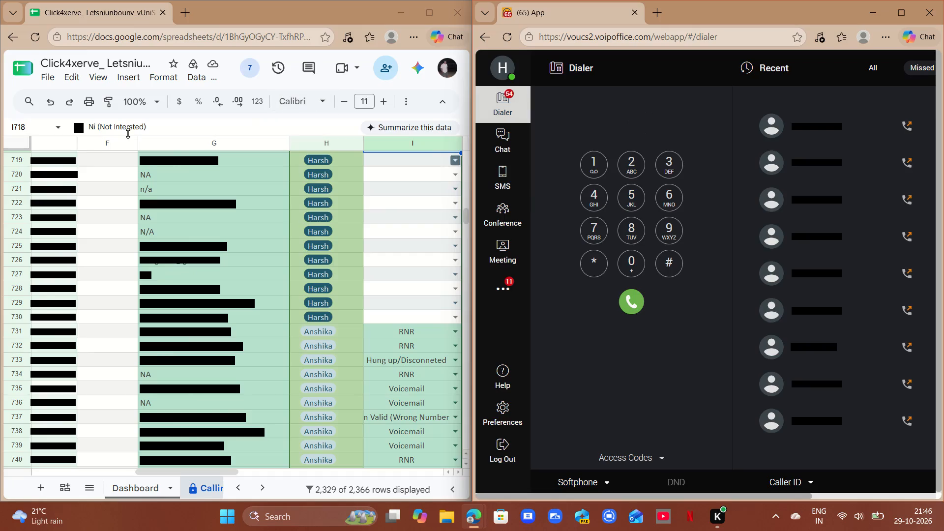
Copy the row 720 lead's phone number from column E and call it in the dialer.
{"action": "left_click", "coordinate": [58, 176]}
{"action": "key", "text": "ctrl+c"}
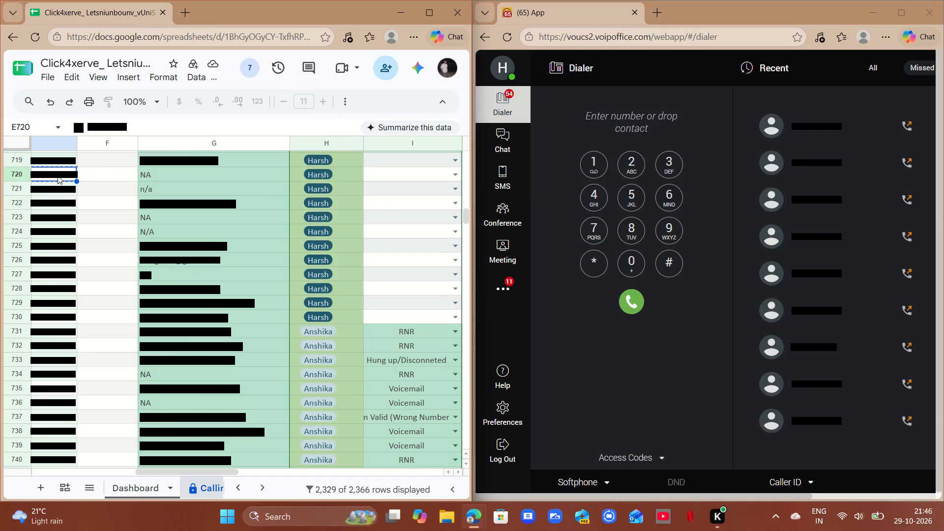
{"action": "left_click", "coordinate": [619, 122]}
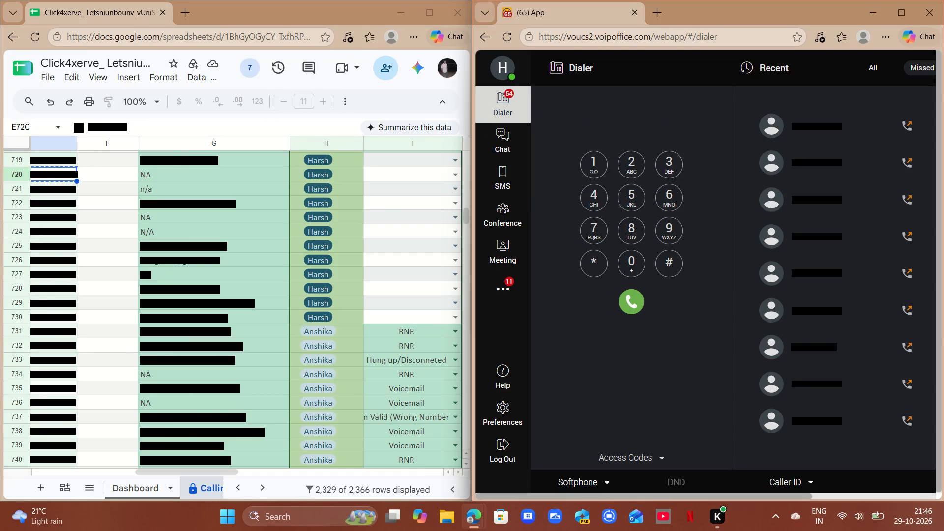
{"action": "key", "text": "ctrl+v"}
{"action": "key", "text": "Return"}
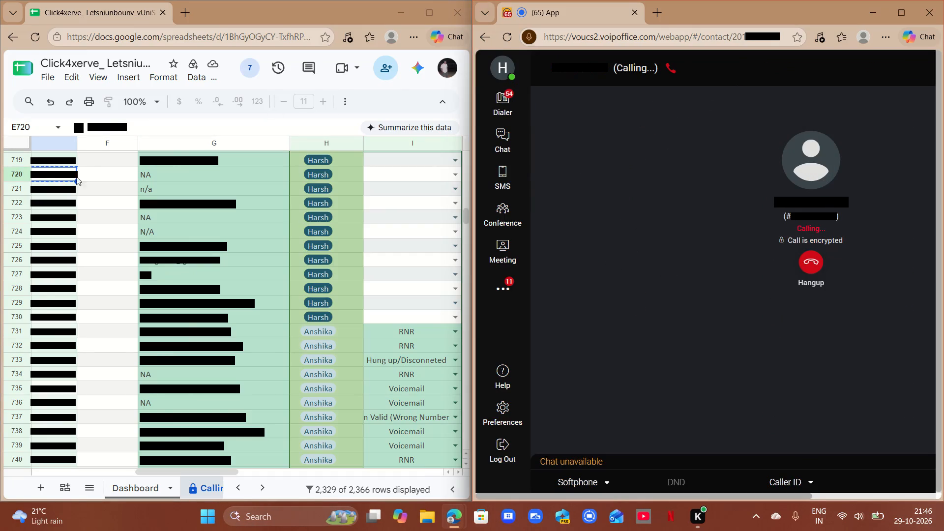
Copy the row 721 lead's phone number from column E while the row 720 call is in progress.
{"action": "left_click", "coordinate": [64, 186]}
{"action": "key", "text": "ctrl+c"}
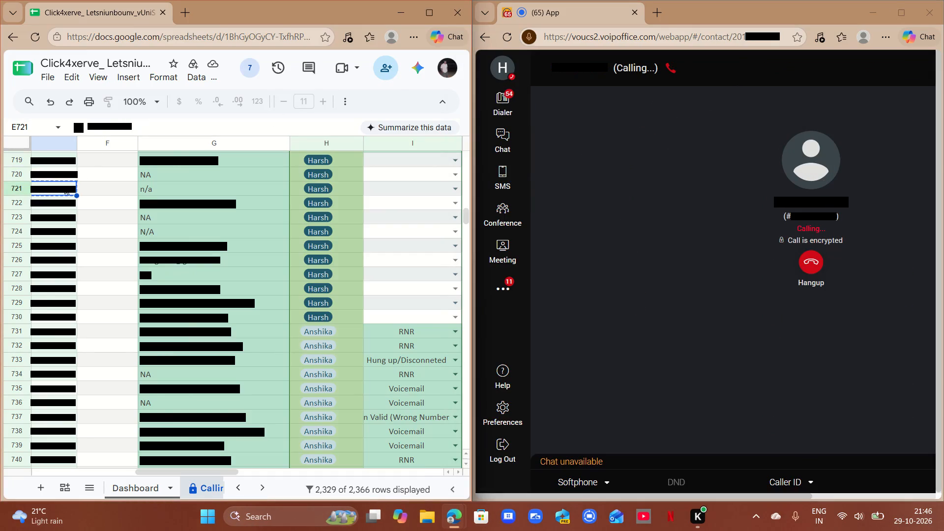
Check the agents' lead and dialout counts on the Dashboard sheet, then return to the Calling Master sheet.
{"action": "left_click", "coordinate": [130, 487]}
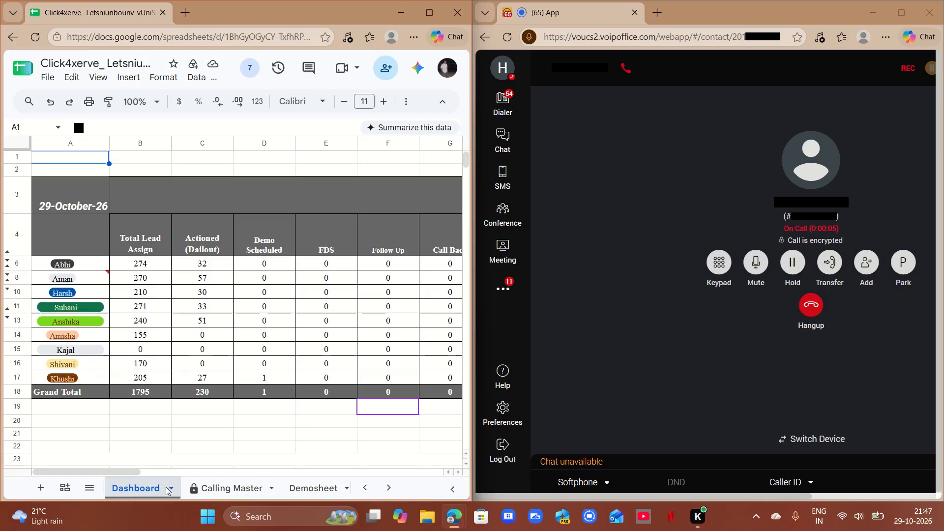
{"action": "left_click", "coordinate": [212, 487]}
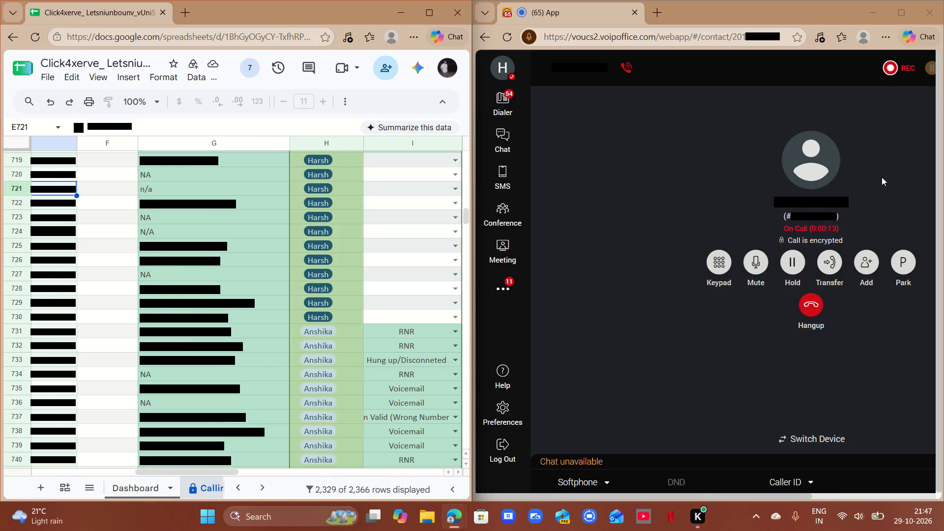
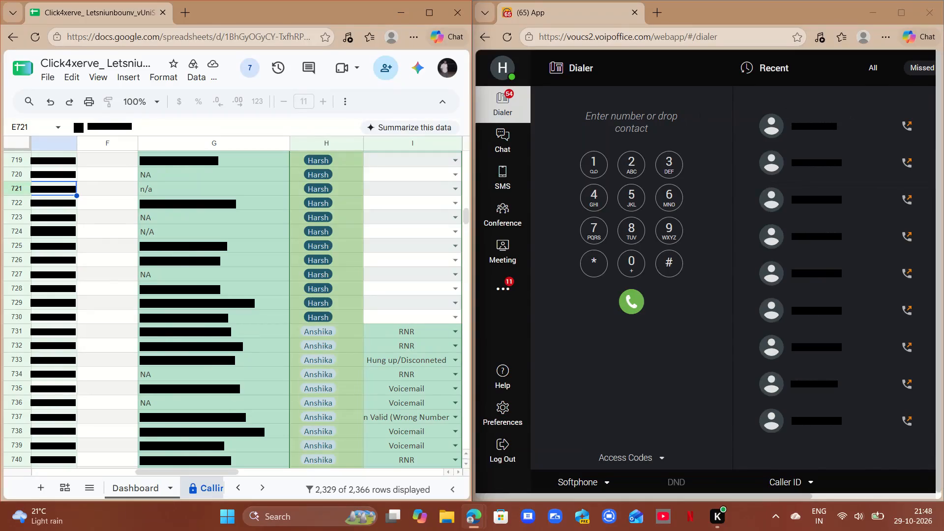
Call the row 721 lead in the dialer using the phone number already copied from column E.
{"action": "left_click", "coordinate": [653, 119]}
{"action": "key", "text": "ctrl+v"}
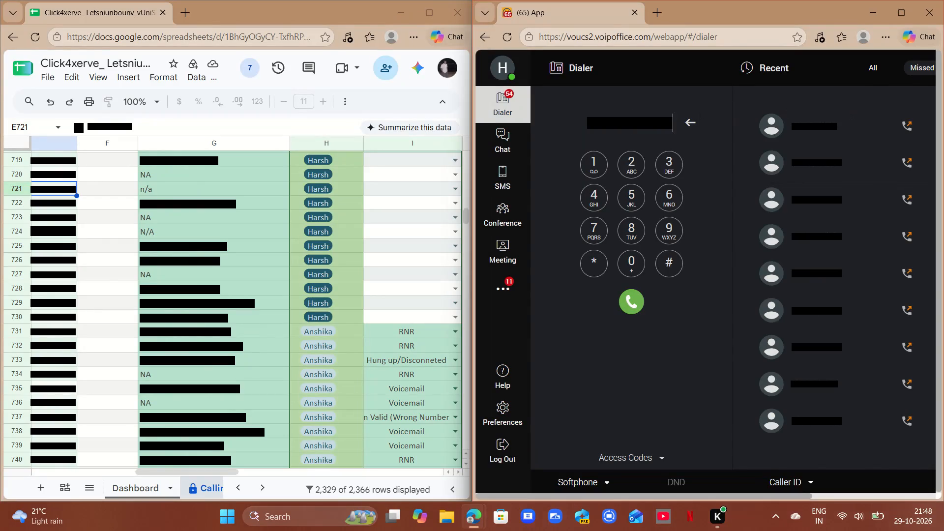
{"action": "key", "text": "Return"}
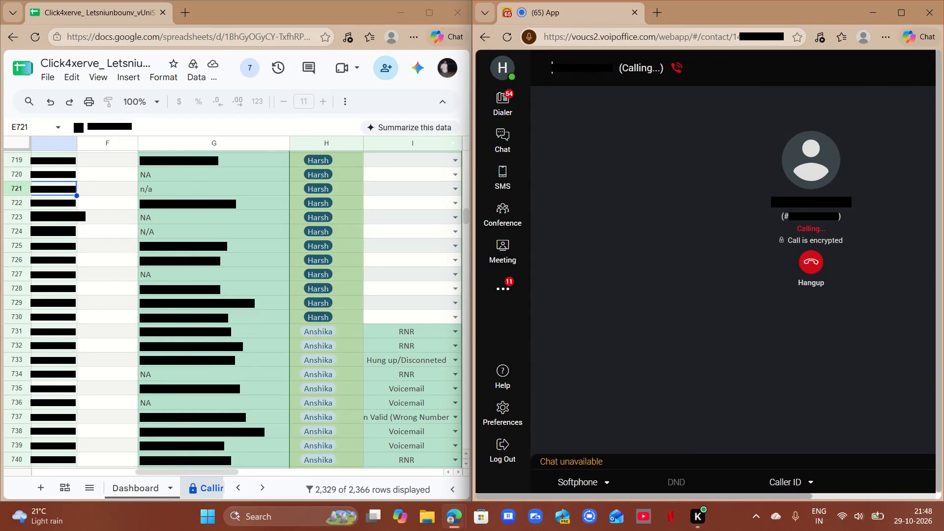
Copy the row 722 lead's phone number from column E while the row 721 call is in progress.
{"action": "left_click", "coordinate": [68, 208]}
{"action": "key", "text": "ctrl+c"}
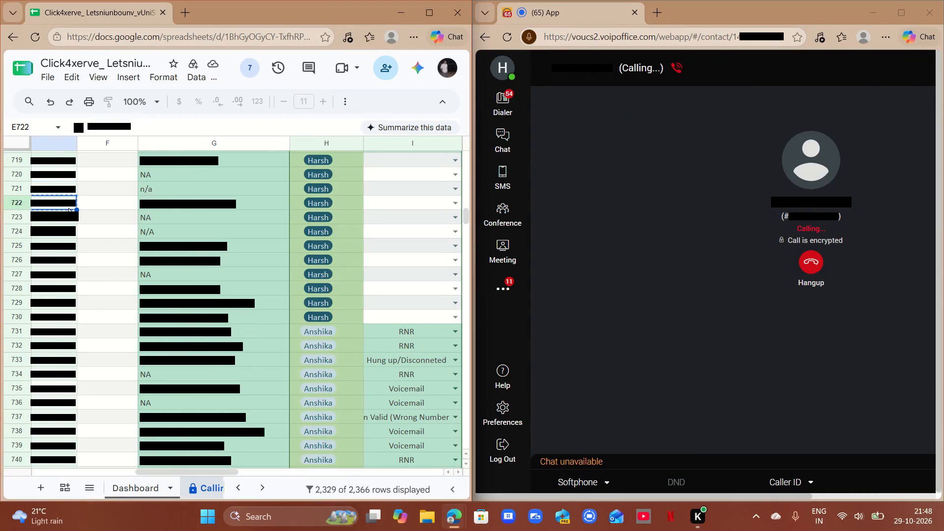
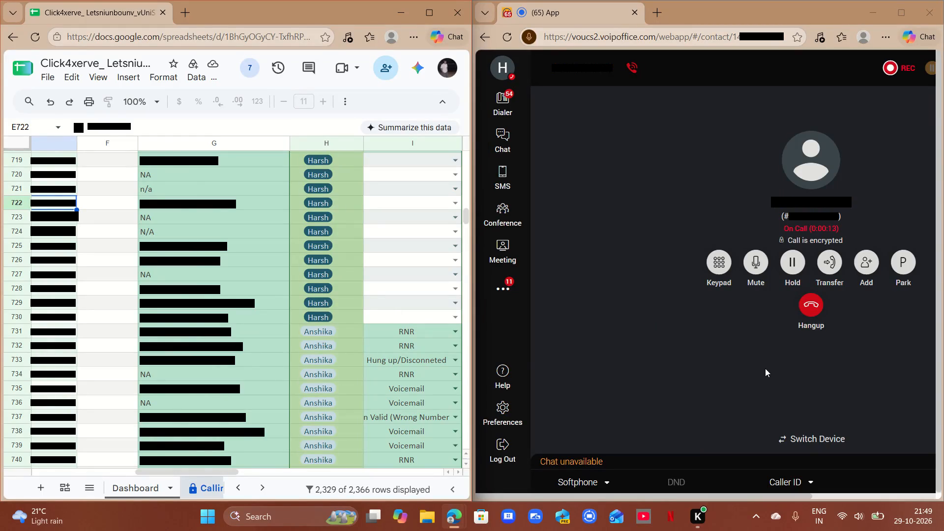
End the row 721 call and call the row 722 lead with the phone number already copied from column E.
{"action": "left_click", "coordinate": [806, 307]}
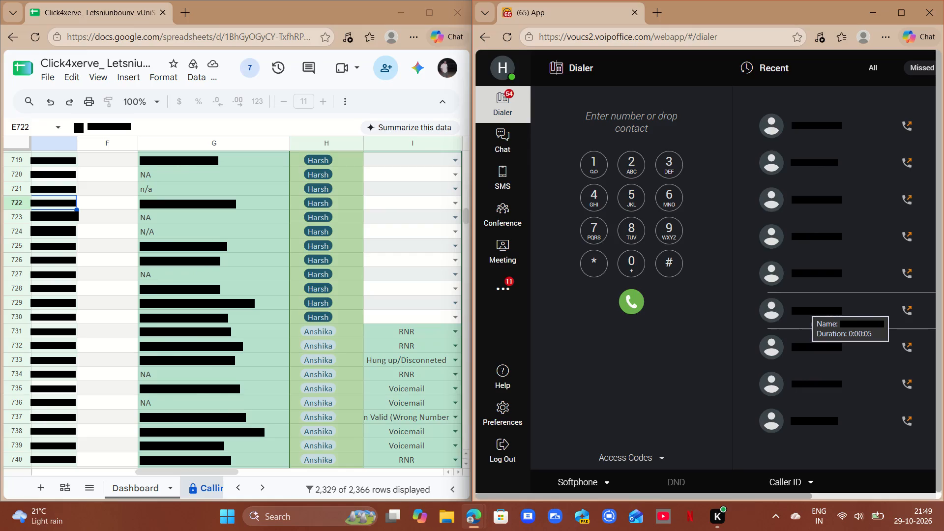
{"action": "left_click", "coordinate": [638, 117]}
{"action": "key", "text": "ctrl+v"}
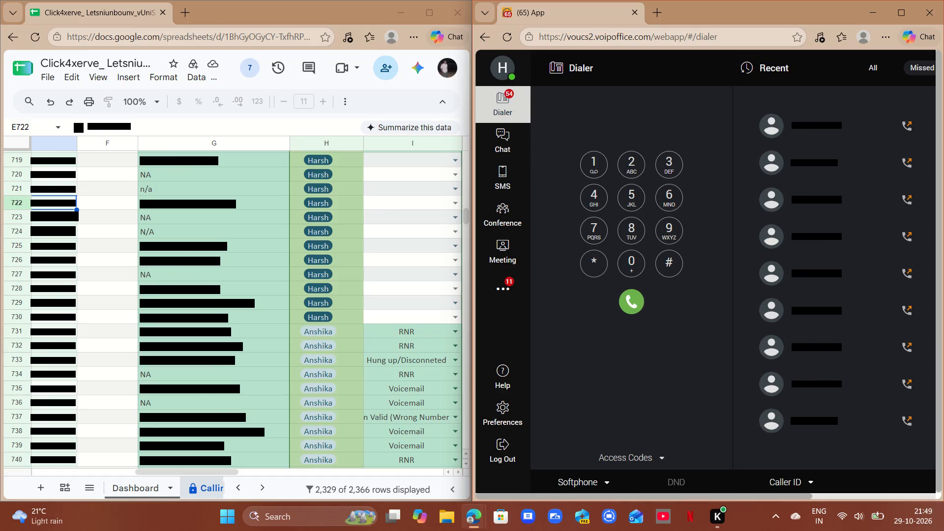
{"action": "key", "text": "Return"}
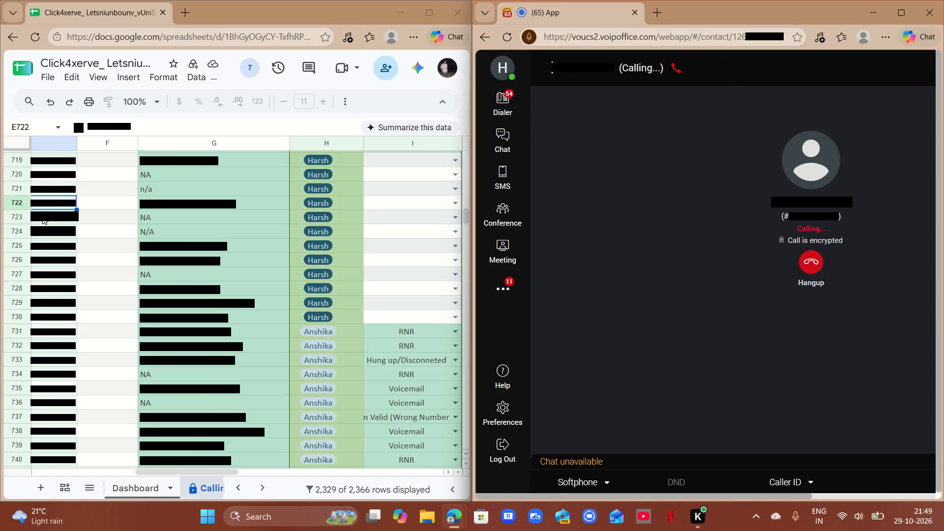
Copy the row 723 lead's phone number from column E and call it in the dialer after ending the row 722 call.
{"action": "left_click", "coordinate": [42, 216]}
{"action": "key", "text": "ctrl+c"}
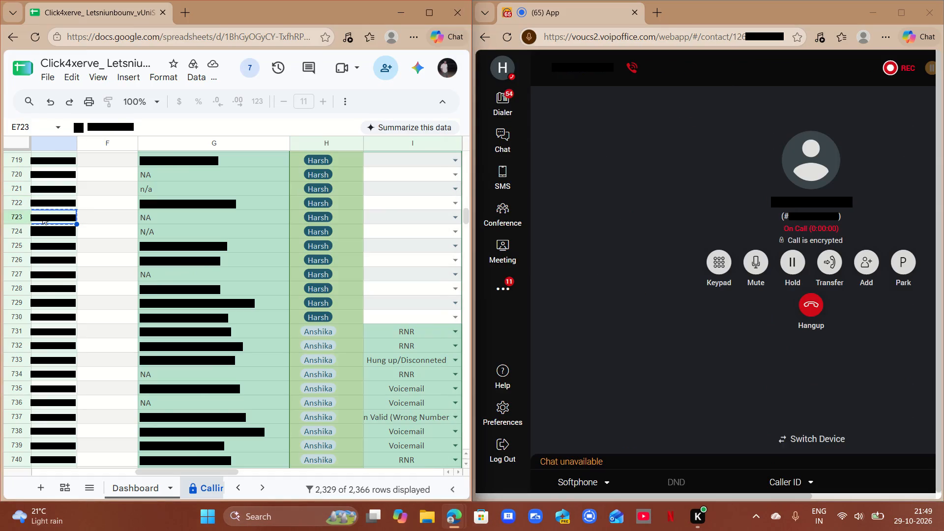
{"action": "left_click", "coordinate": [809, 299]}
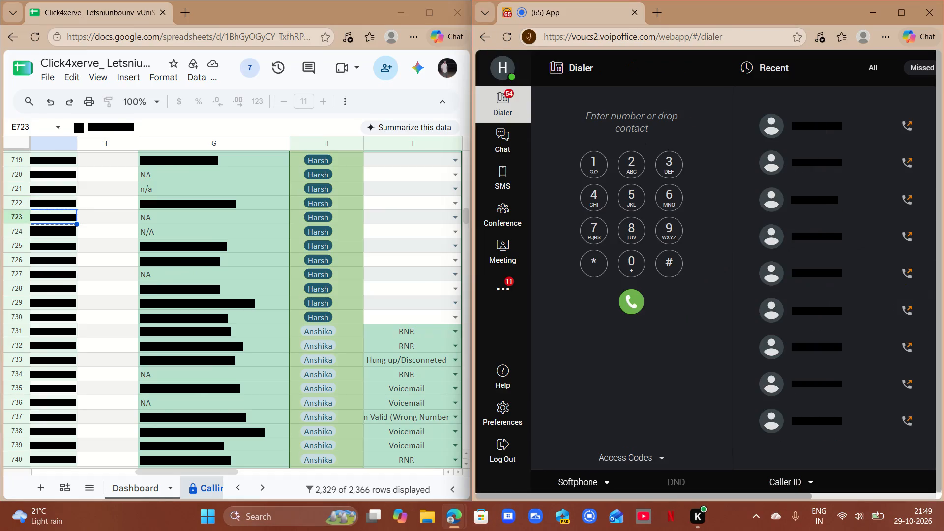
{"action": "left_click", "coordinate": [635, 126]}
{"action": "key", "text": "ctrl+v"}
{"action": "key", "text": "Return"}
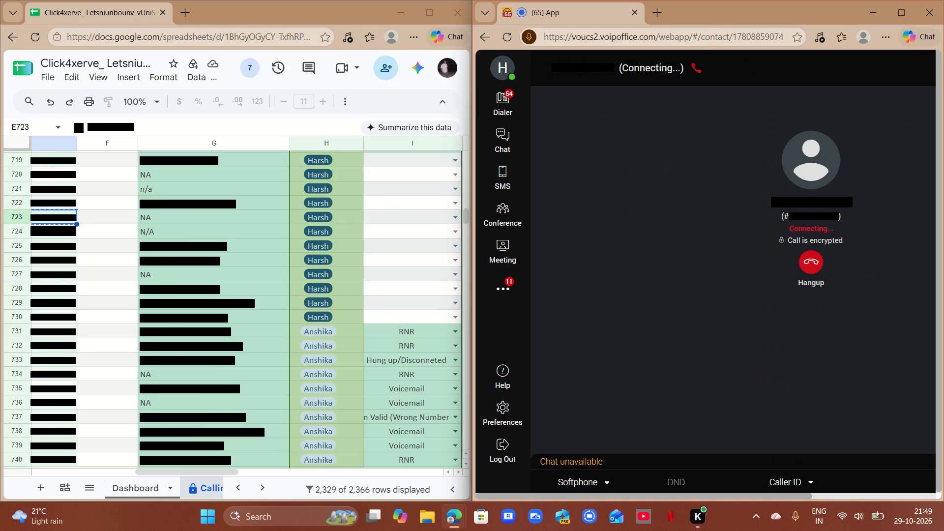
Copy the row 724 lead's phone number from column E and call it in the dialer after ending the row 723 call.
{"action": "left_click", "coordinate": [61, 227]}
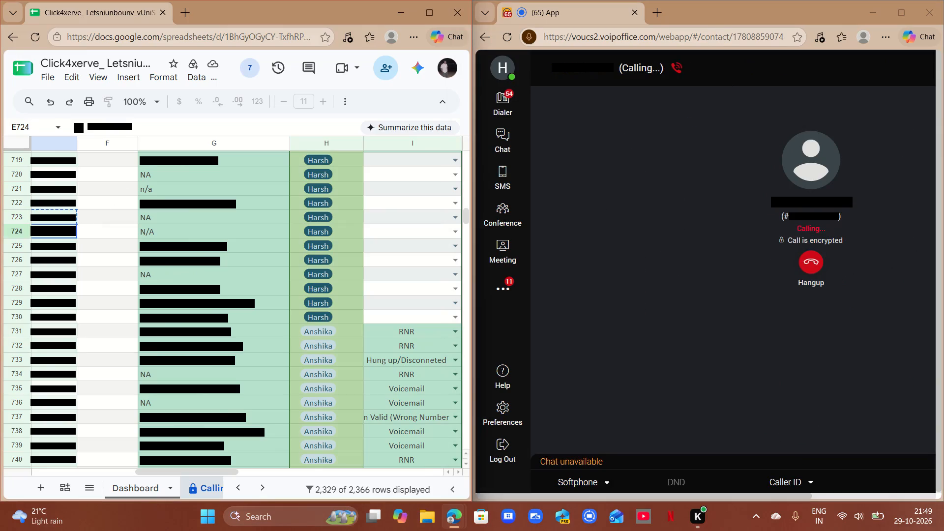
{"action": "key", "text": "ctrl+c"}
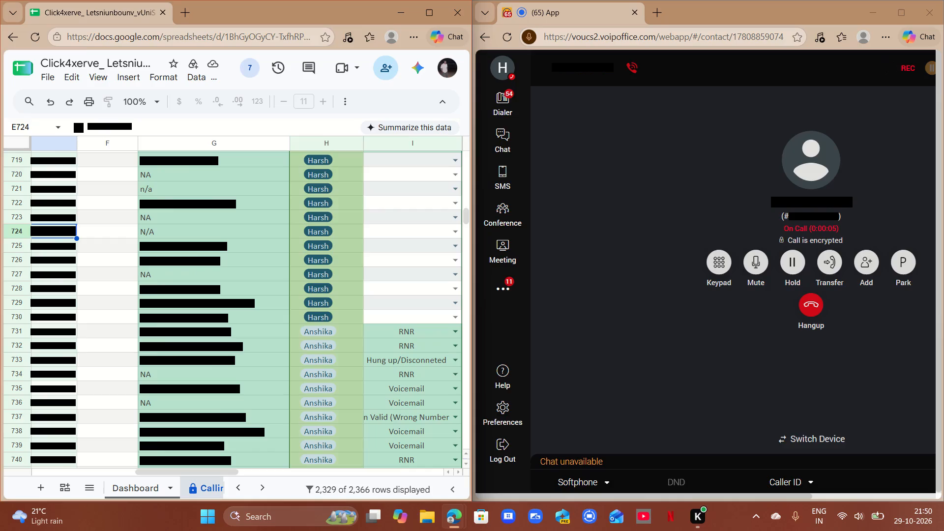
{"action": "left_click", "coordinate": [802, 301]}
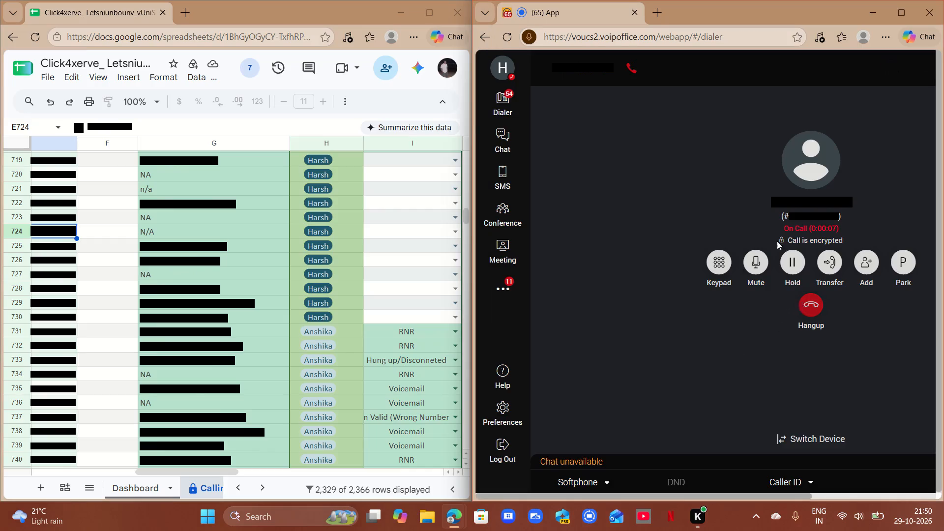
{"action": "left_click", "coordinate": [657, 122]}
{"action": "key", "text": "ctrl+v"}
{"action": "key", "text": "Return"}
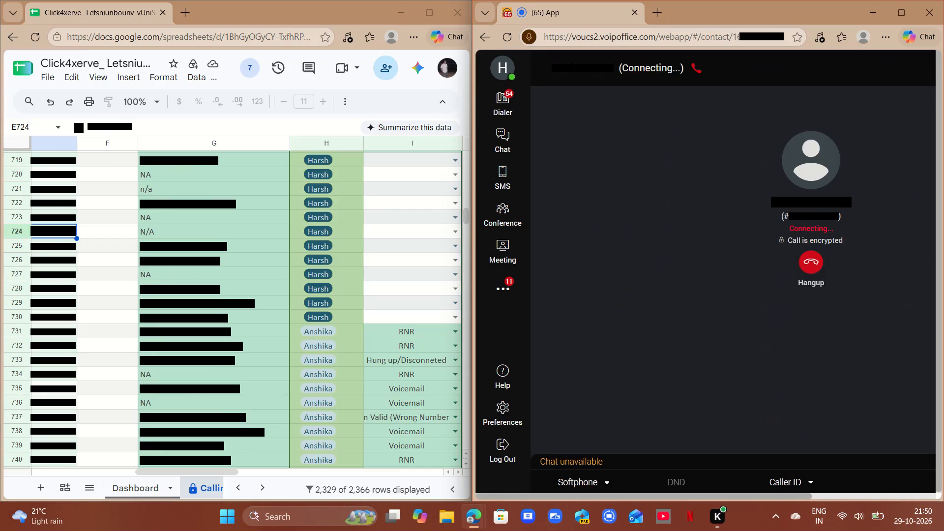
Copy the row 725 lead's phone number from column E and call it in the dialer after ending the row 724 call.
{"action": "left_click", "coordinate": [66, 243]}
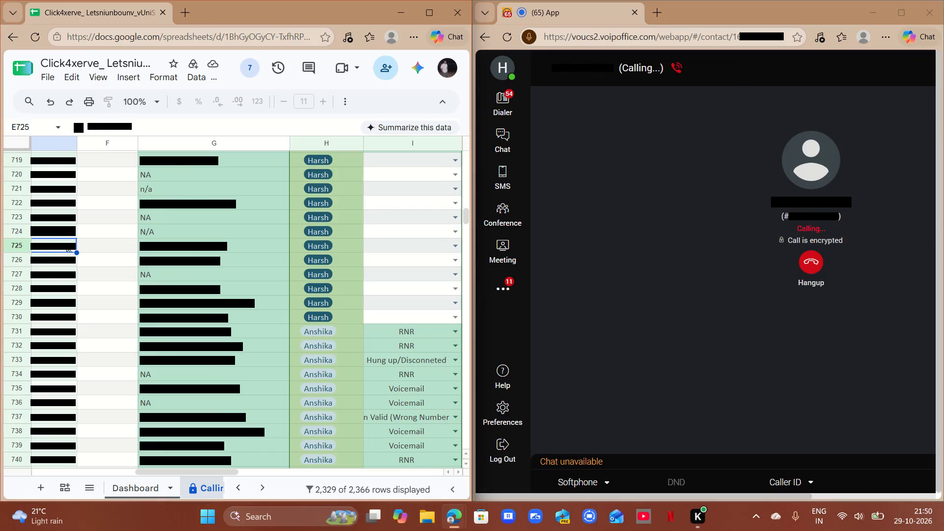
{"action": "key", "text": "ctrl+c"}
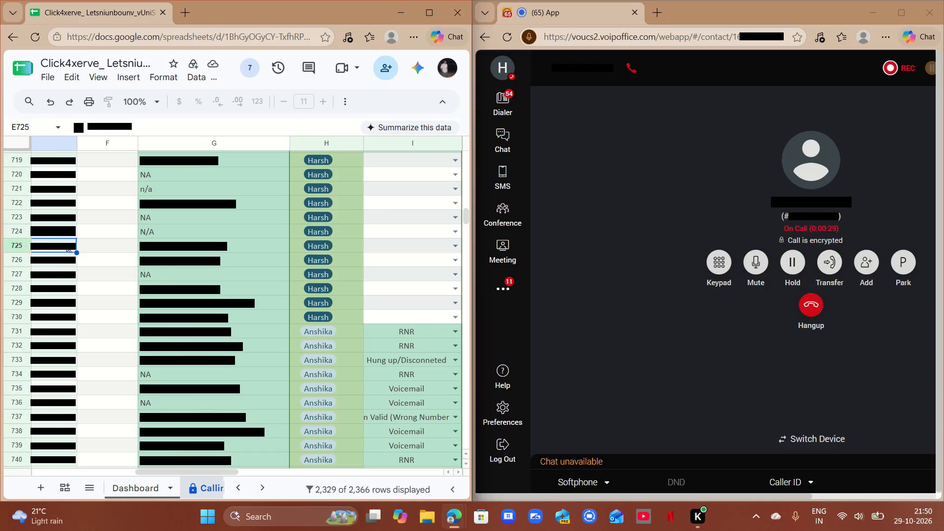
{"action": "left_click", "coordinate": [809, 307]}
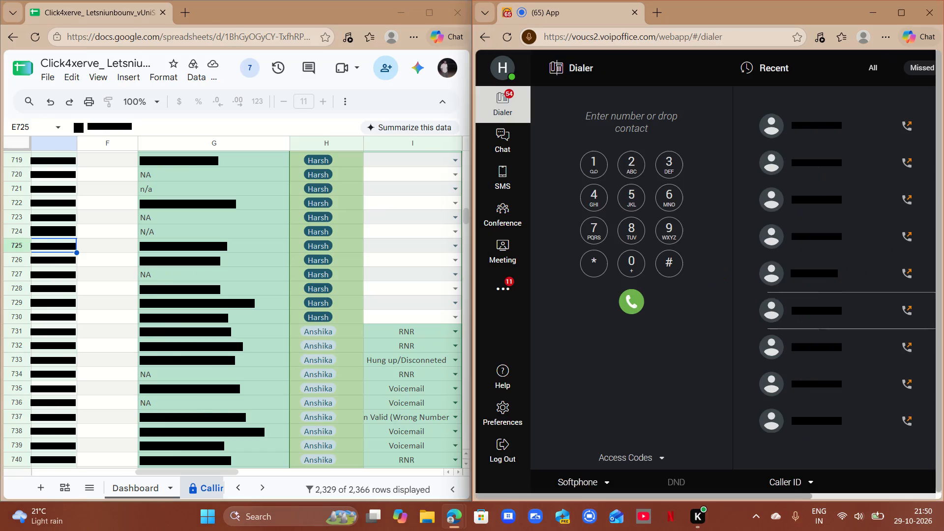
{"action": "left_click", "coordinate": [632, 124]}
{"action": "key", "text": "ctrl+v"}
{"action": "key", "text": "Return"}
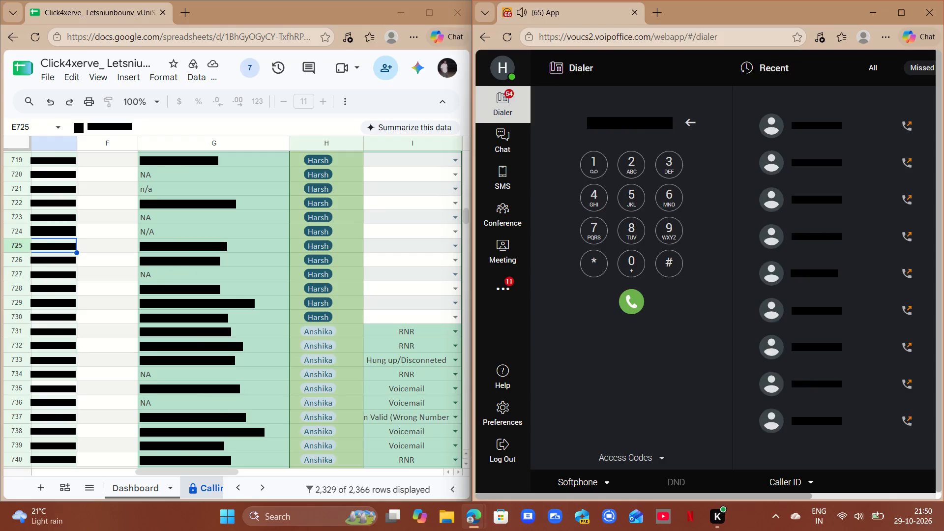
Set the row 724 lead's call status in column I to Ni (Not Intersted).
{"action": "left_click", "coordinate": [18, 230]}
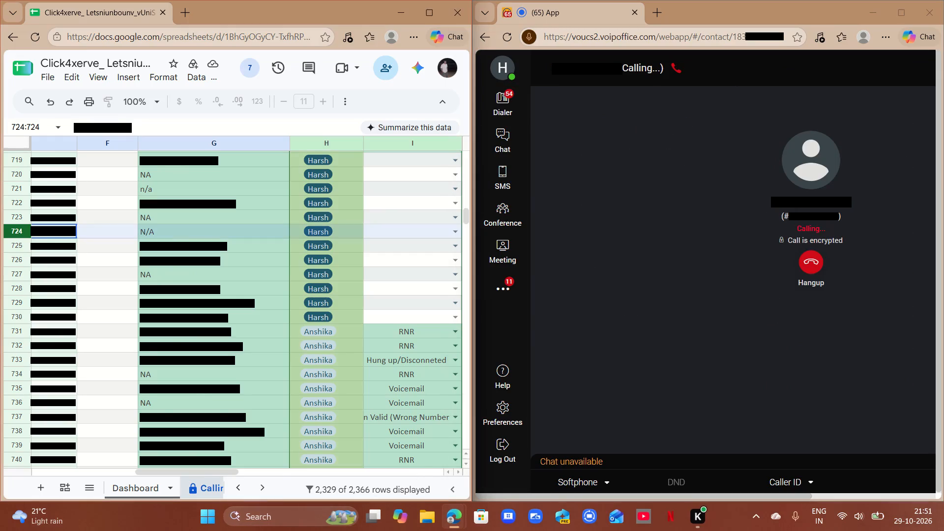
{"action": "left_click", "coordinate": [387, 231]}
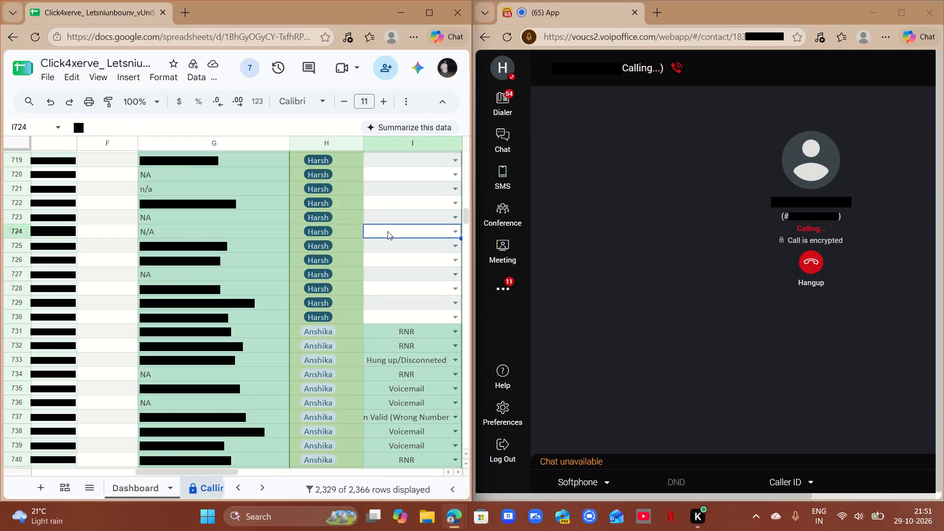
{"action": "key", "text": "n"}
{"action": "key", "text": "Return"}
Set the row 723 call status in column I to Voicemail and fill it upward through row 719.
{"action": "left_click", "coordinate": [403, 215]}
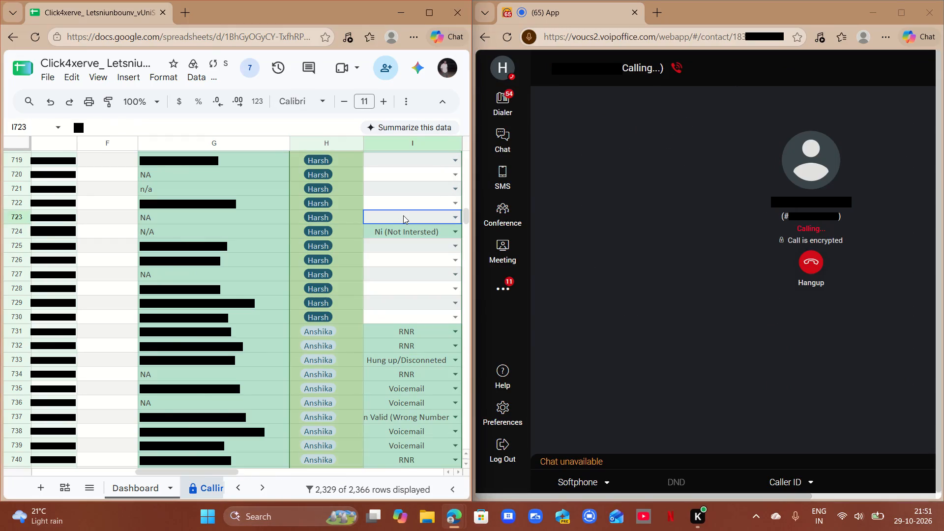
{"action": "key", "text": "v"}
{"action": "key", "text": "Up"}
{"action": "key", "text": "Return"}
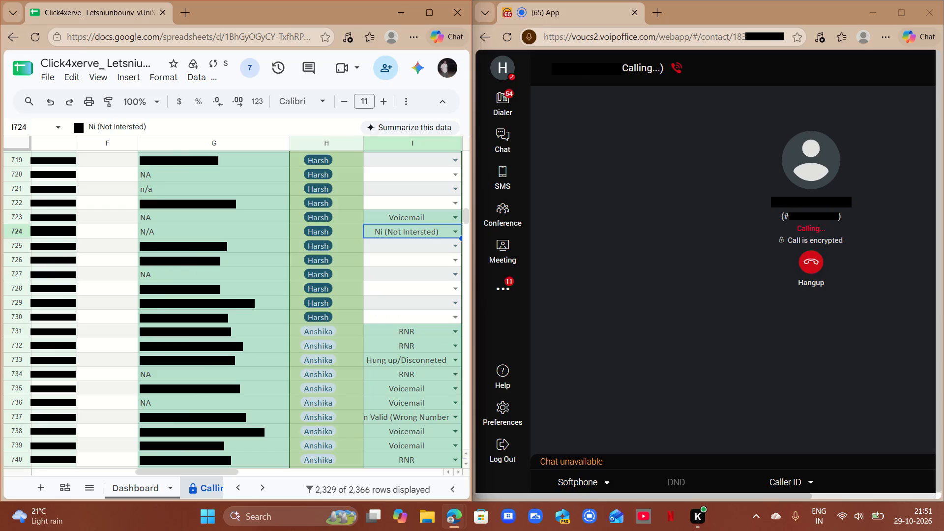
{"action": "left_click", "coordinate": [418, 215]}
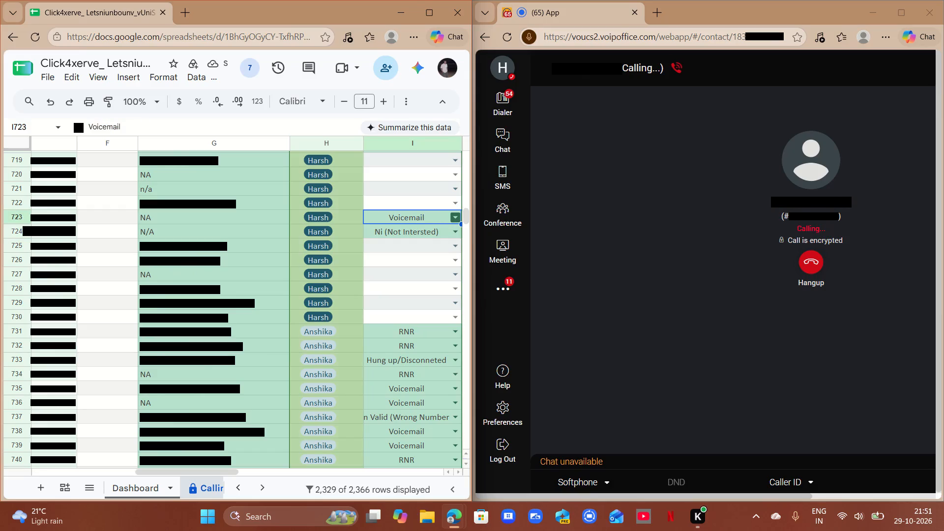
{"action": "left_click_drag", "start_coordinate": [461, 222], "coordinate": [436, 162]}
{"action": "left_click_drag", "start_coordinate": [436, 162], "coordinate": [435, 160]}
Copy the row 726 lead's phone number from column E and call it in the dialer after ending the row 725 call.
{"action": "scroll", "coordinate": [435, 160], "scroll_direction": "down", "scroll_amount": 1}
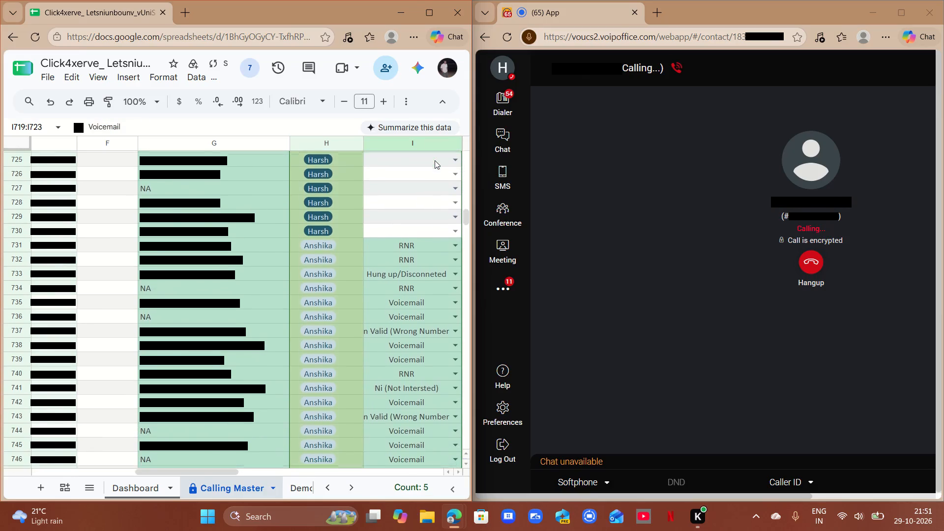
{"action": "scroll", "coordinate": [435, 160], "scroll_direction": "down", "scroll_amount": 1}
{"action": "left_click", "coordinate": [40, 173]}
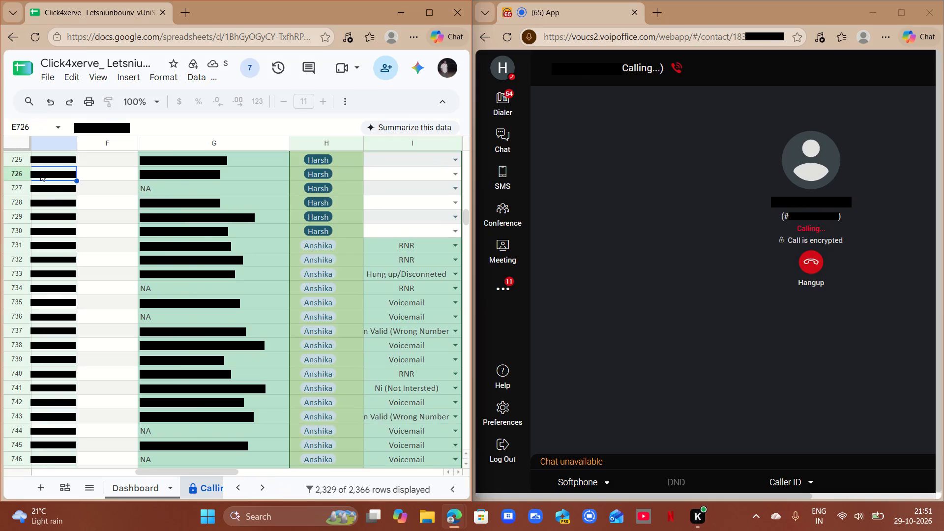
{"action": "key", "text": "ctrl+c"}
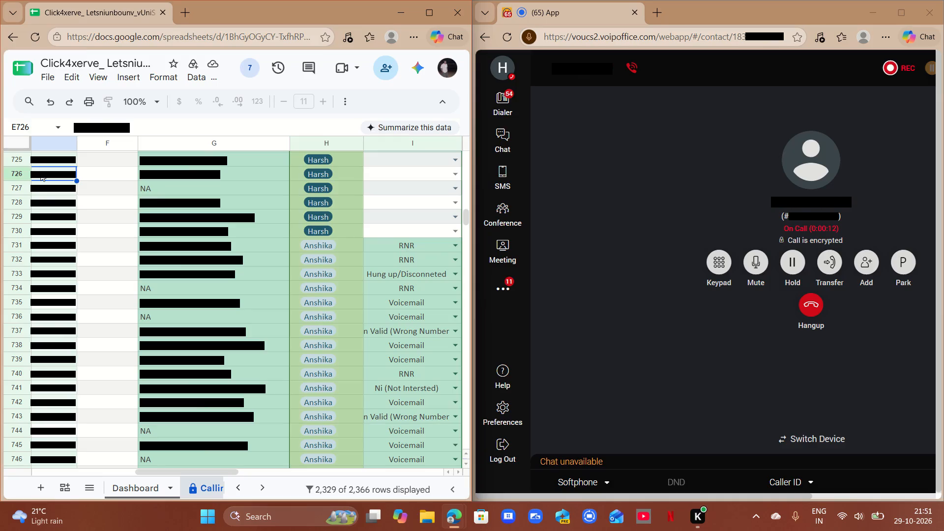
{"action": "left_click", "coordinate": [799, 300]}
{"action": "left_click", "coordinate": [605, 125]}
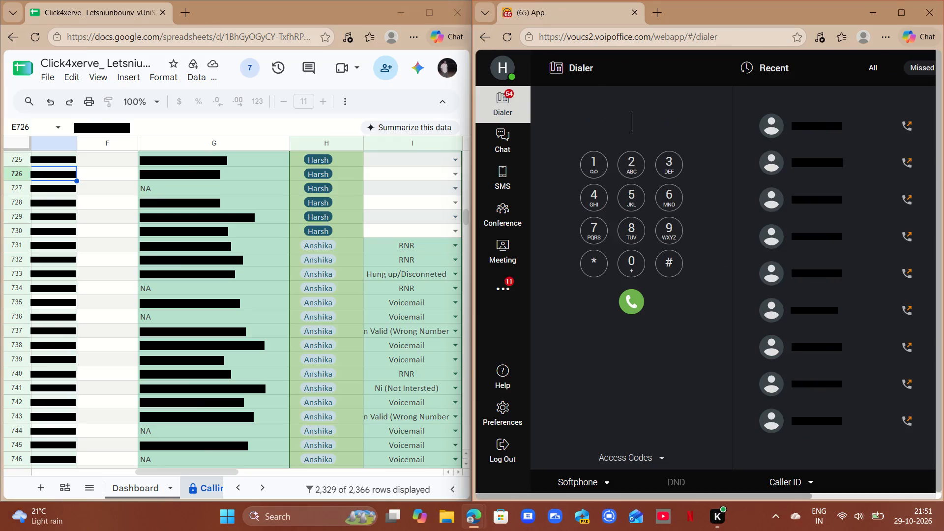
{"action": "key", "text": "ctrl+v"}
{"action": "key", "text": "Return"}
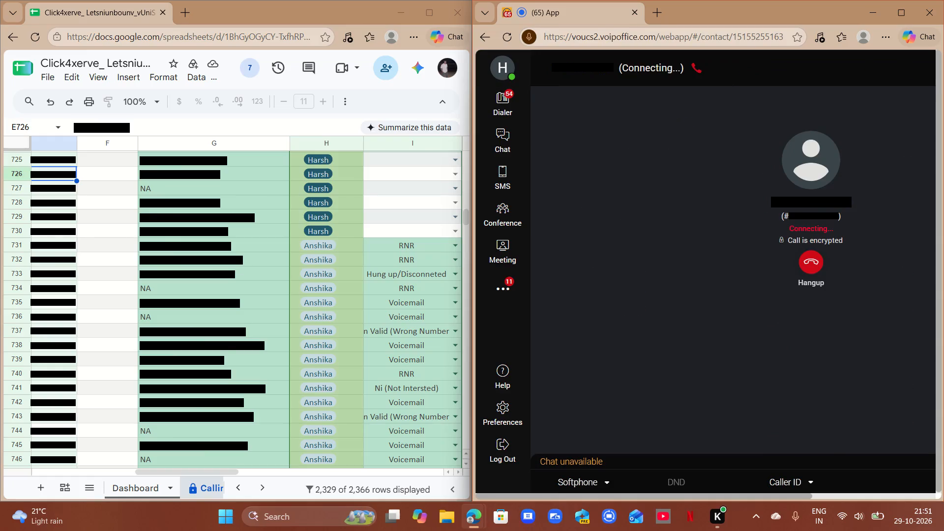
Copy the row 727 lead's phone number from column E while the row 726 call is in progress.
{"action": "left_click", "coordinate": [57, 185]}
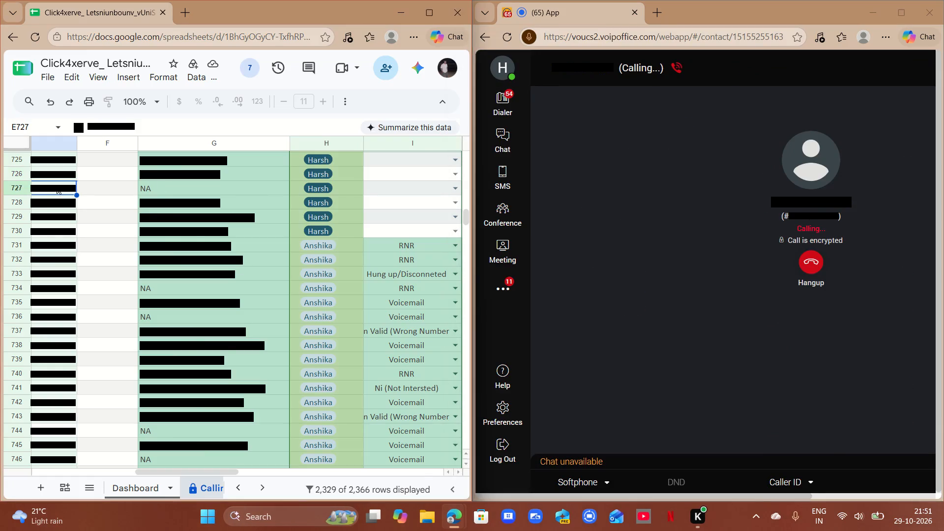
{"action": "key", "text": "ctrl+c"}
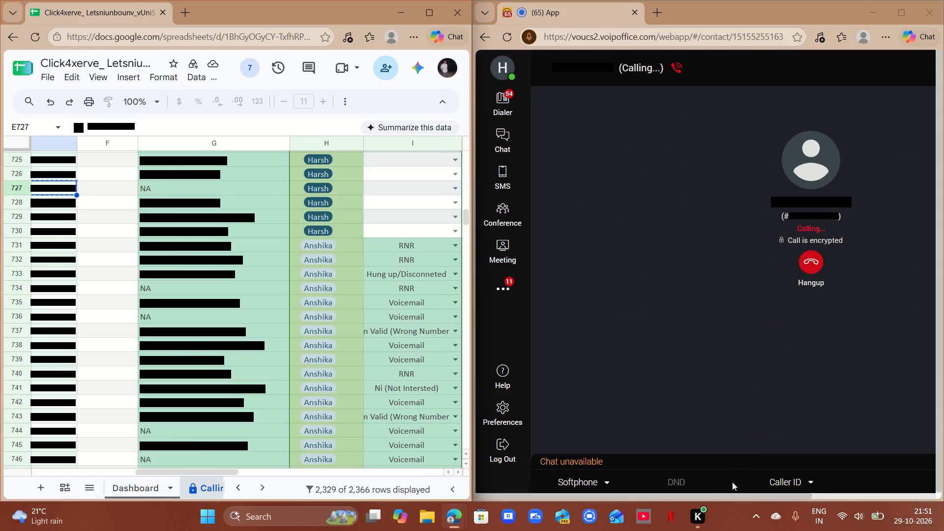
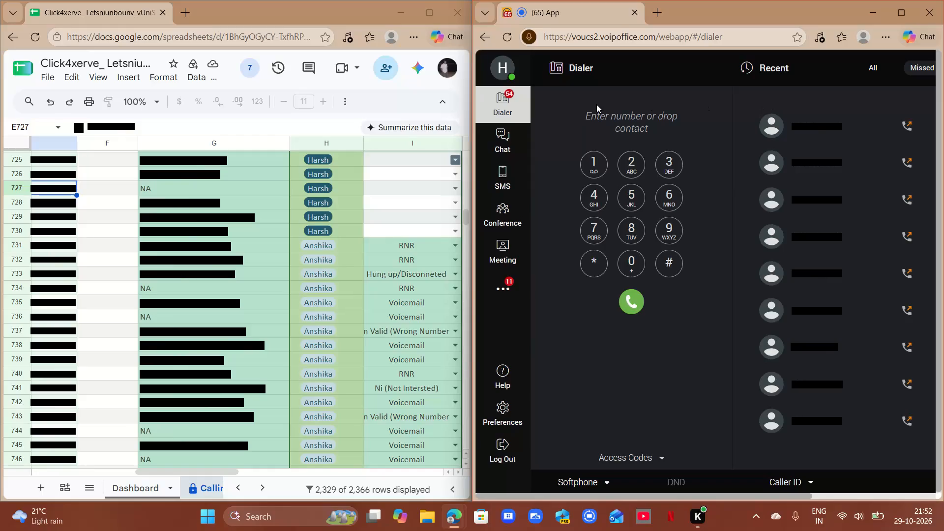
Call the row 727 lead's copied phone number in the dialer.
{"action": "left_click", "coordinate": [596, 104]}
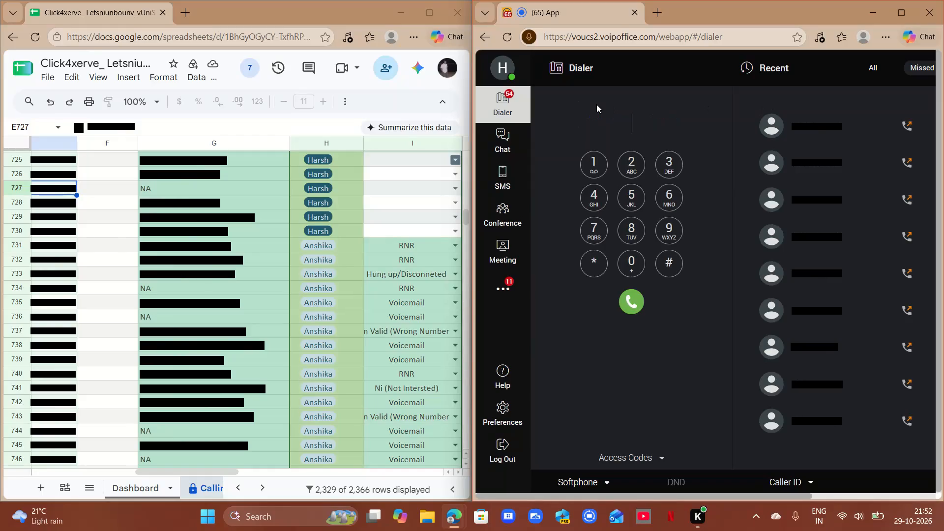
{"action": "key", "text": "ctrl+v"}
{"action": "key", "text": "Return"}
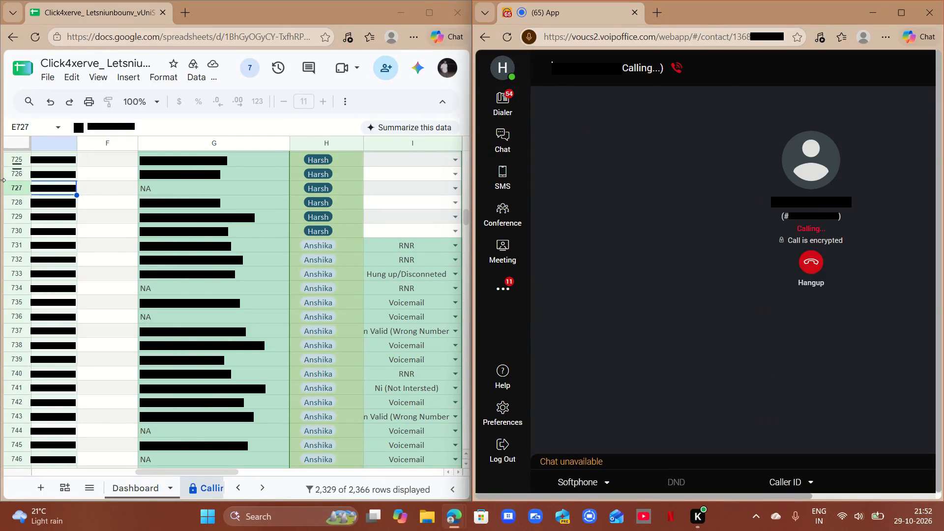
Copy the row 728 lead's phone number from column E and call it in the dialer after ending the row 727 call.
{"action": "left_click", "coordinate": [59, 204]}
{"action": "key", "text": "ctrl+c"}
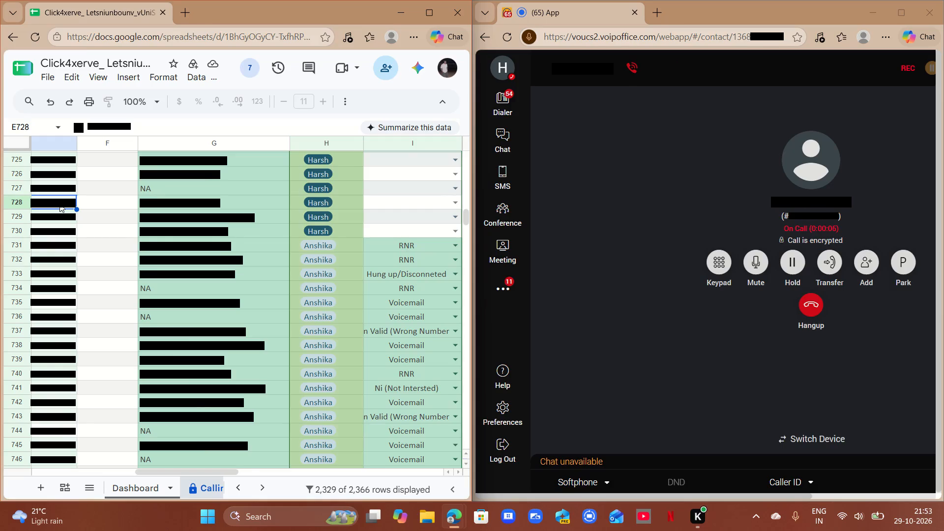
{"action": "left_click", "coordinate": [811, 298]}
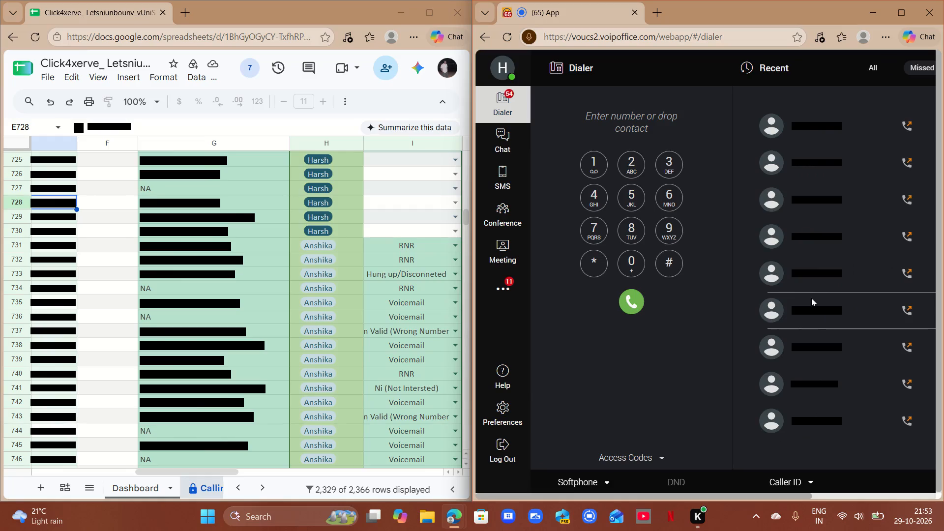
{"action": "left_click", "coordinate": [635, 126]}
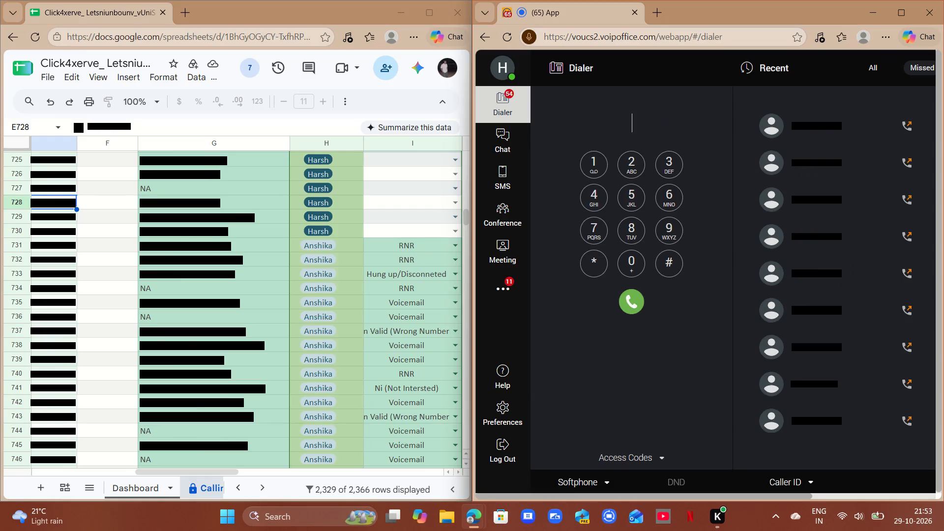
{"action": "key", "text": "ctrl+v"}
{"action": "key", "text": "Return"}
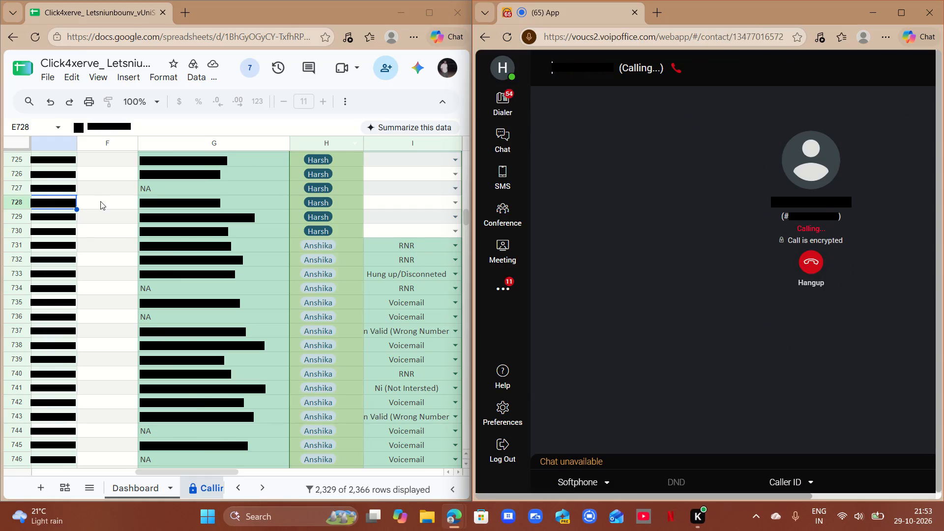
Copy the row 729 lead's phone number from column E and call it in the dialer once the row 728 call is over.
{"action": "left_click", "coordinate": [19, 198]}
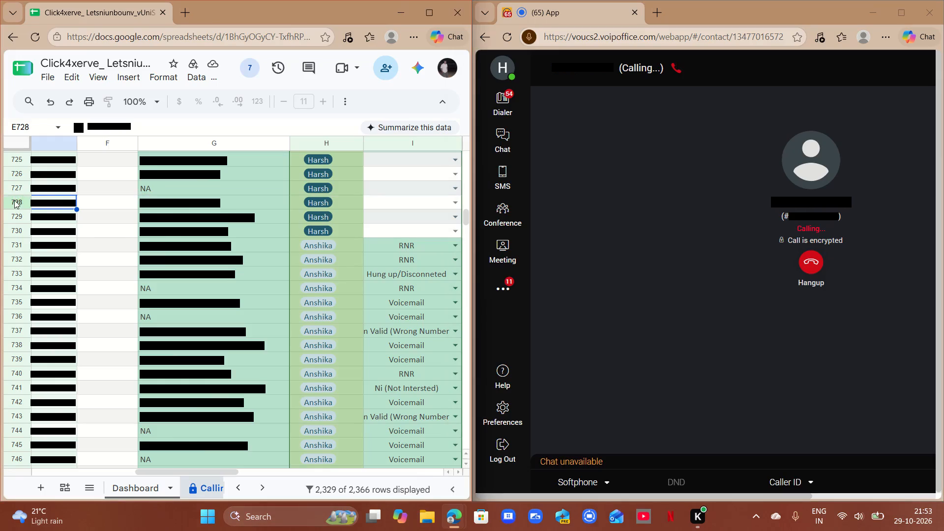
{"action": "left_click", "coordinate": [14, 200]}
{"action": "left_click", "coordinate": [53, 214]}
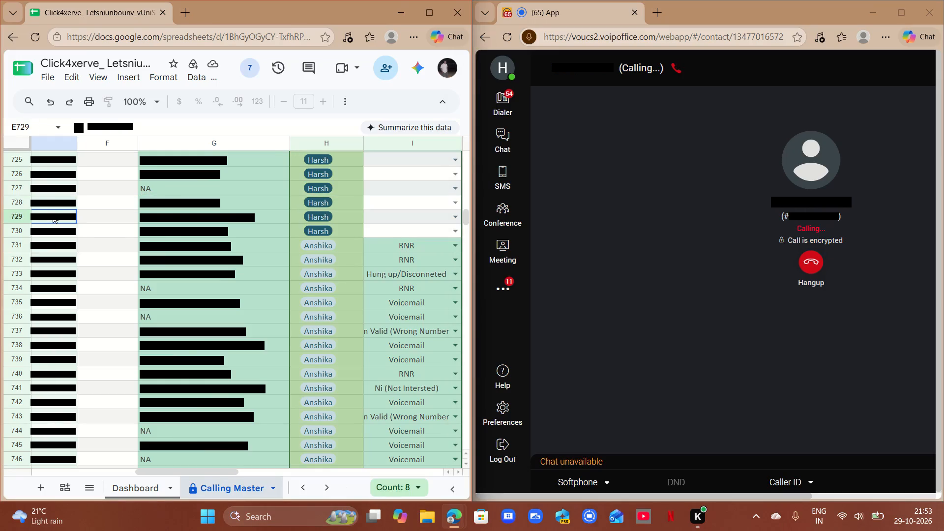
{"action": "key", "text": "ctrl+c"}
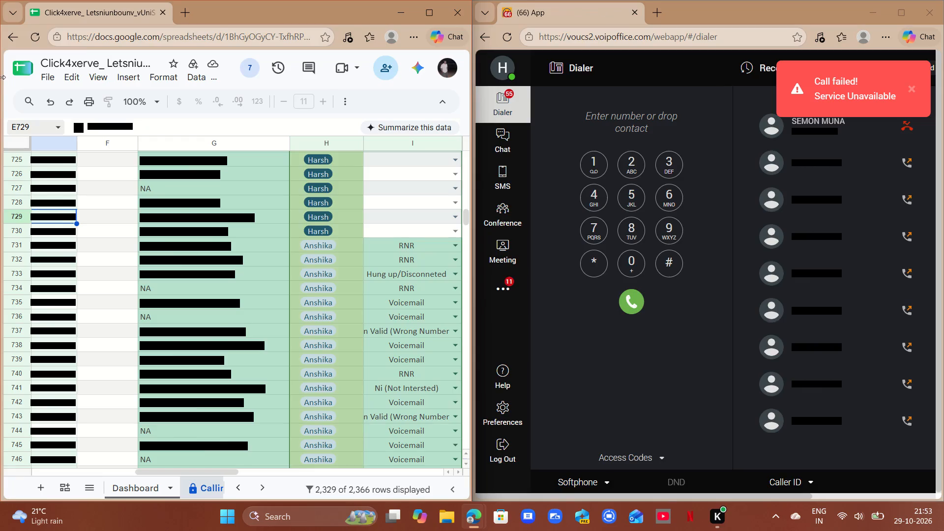
{"action": "left_click", "coordinate": [603, 109]}
{"action": "key", "text": "ctrl+v"}
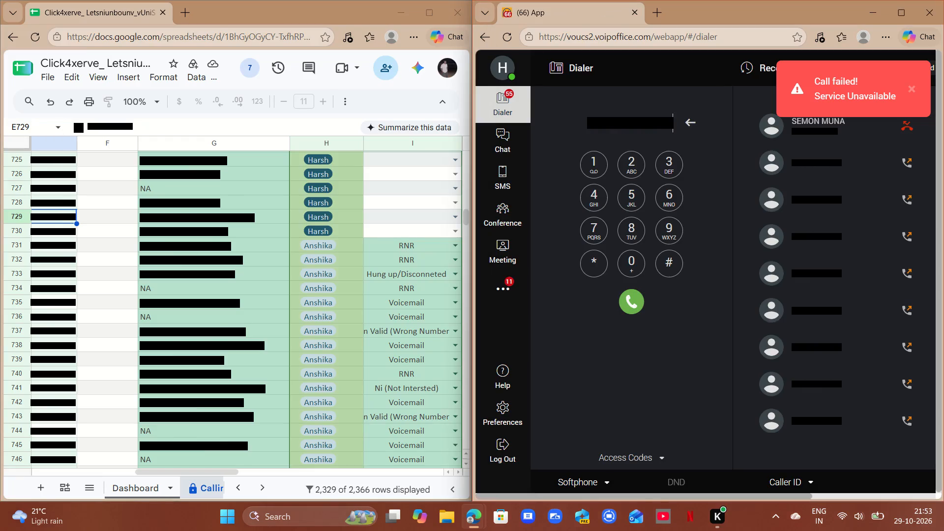
{"action": "key", "text": "Return"}
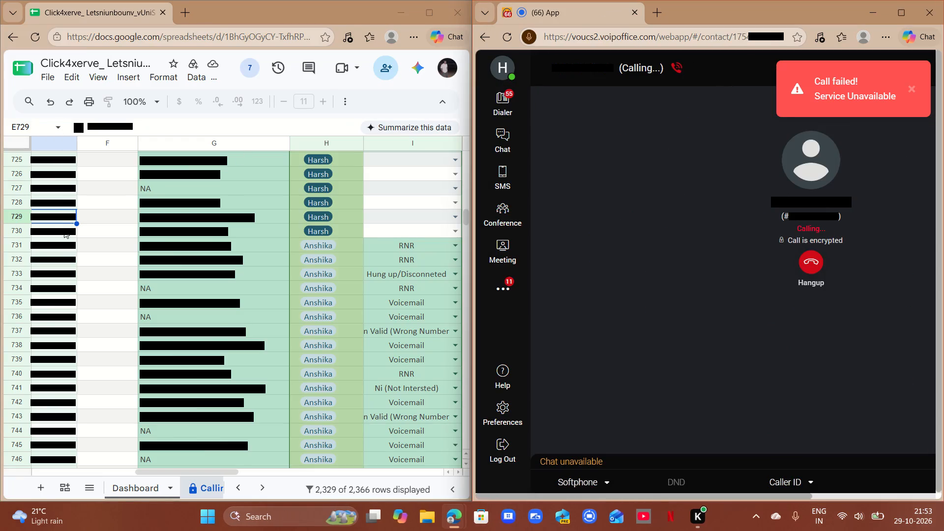
Copy the row 730 lead's phone number from column E while the row 729 call is in progress.
{"action": "left_click", "coordinate": [64, 230]}
{"action": "key", "text": "ctrl+c"}
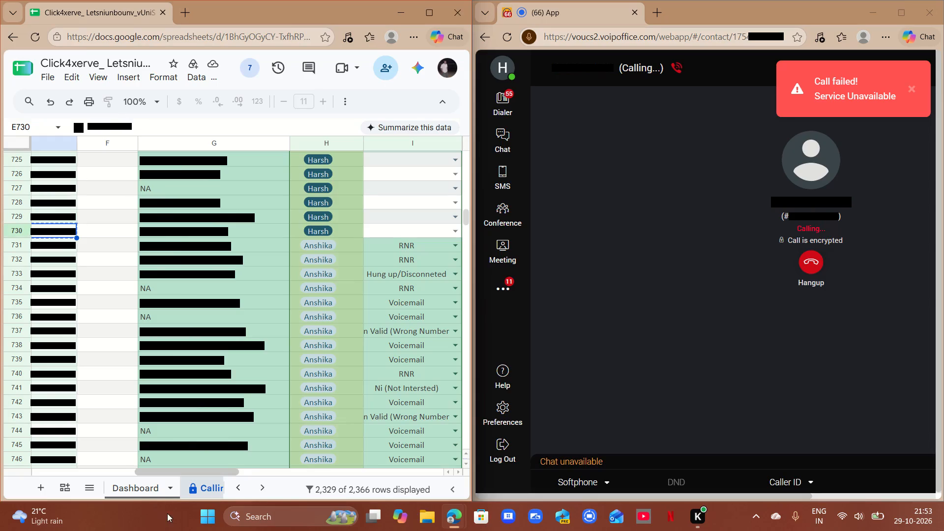
Check the team's lead and dial-out figures on the Dashboard sheet, and return to the Calling Master sheet.
{"action": "left_click", "coordinate": [146, 494]}
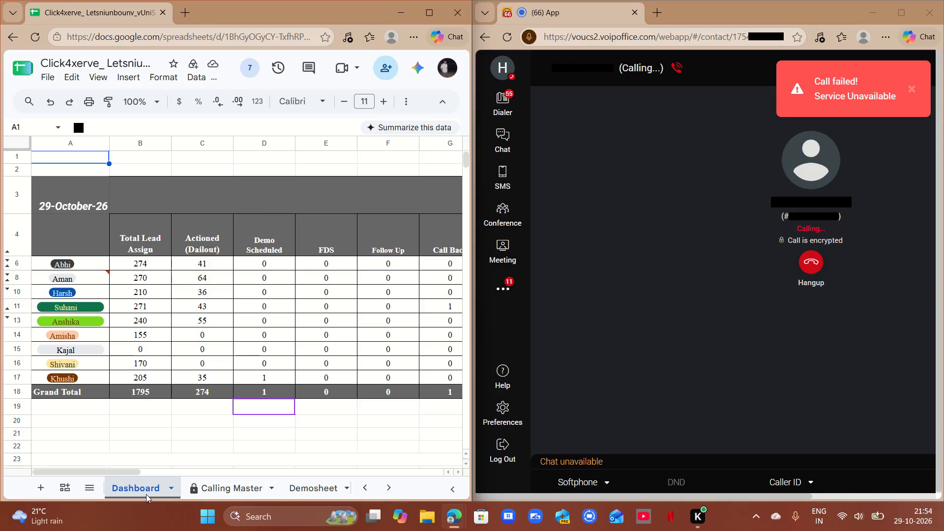
{"action": "left_click", "coordinate": [229, 494]}
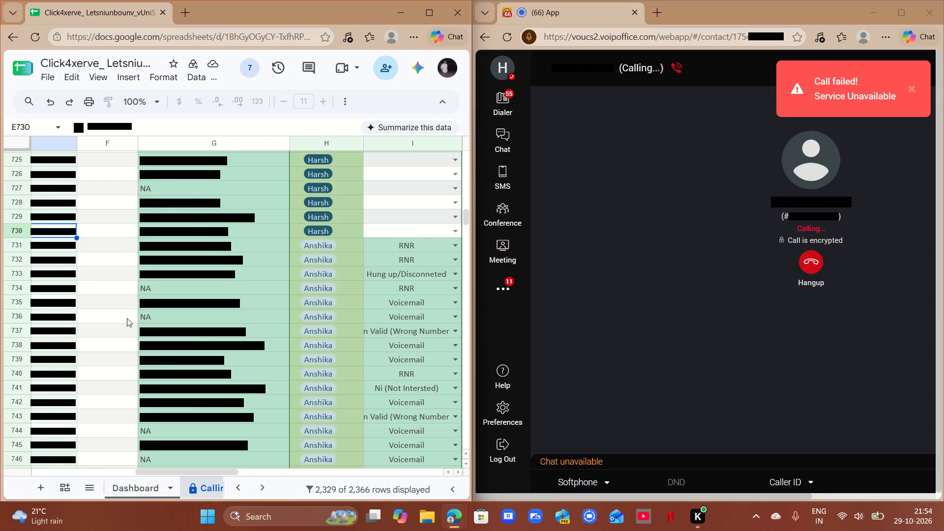
Set the row 730 call status in column I to Voicemail and fill it upward through row 725.
{"action": "left_click", "coordinate": [9, 231]}
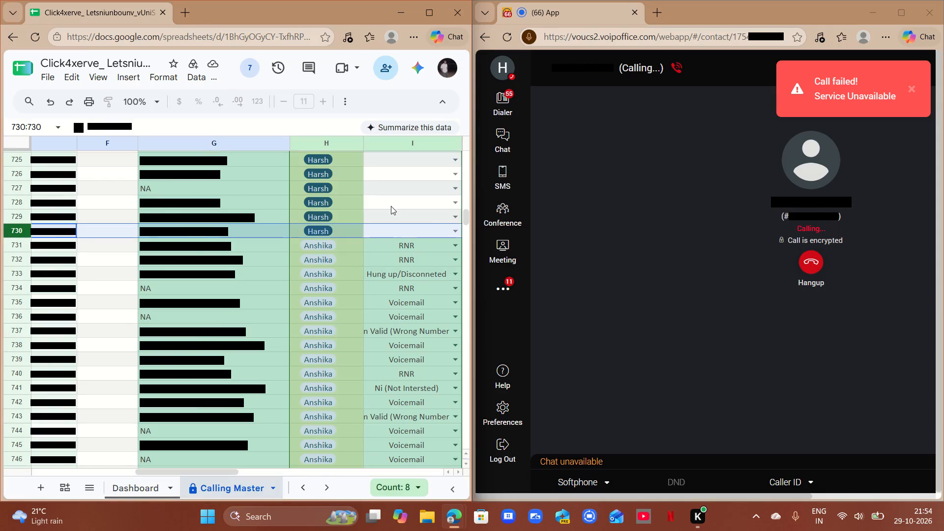
{"action": "left_click", "coordinate": [393, 232]}
{"action": "key", "text": "v"}
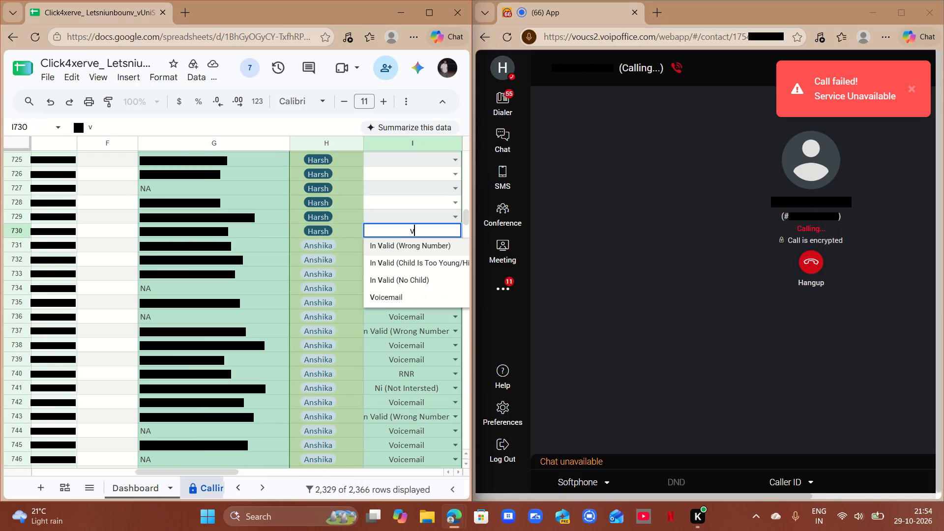
{"action": "key", "text": "Up"}
{"action": "key", "text": "Return"}
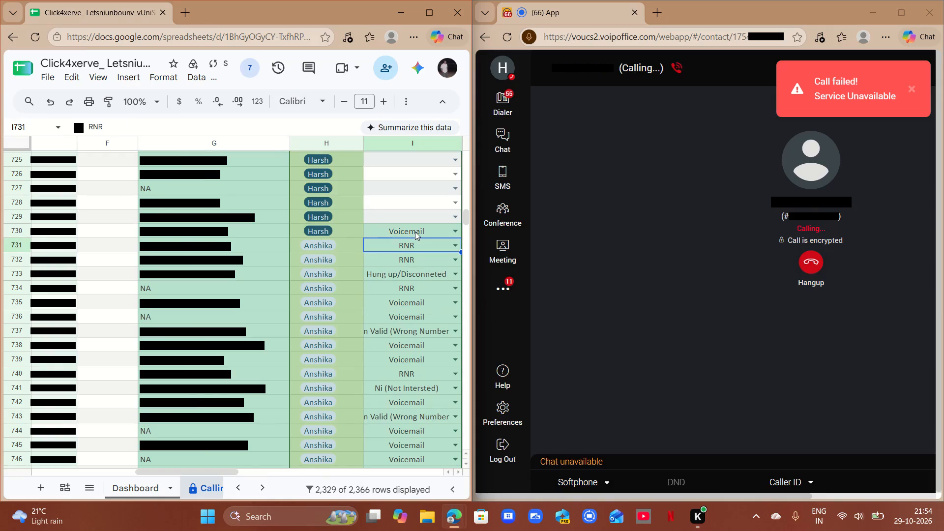
{"action": "left_click", "coordinate": [415, 232]}
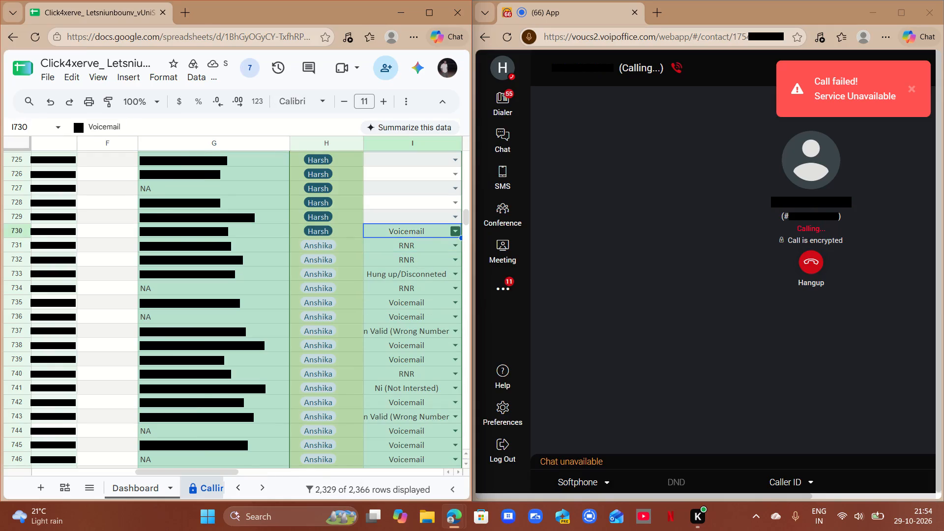
{"action": "left_click_drag", "start_coordinate": [460, 237], "coordinate": [433, 162]}
{"action": "scroll", "coordinate": [433, 162], "scroll_direction": "down", "scroll_amount": 1}
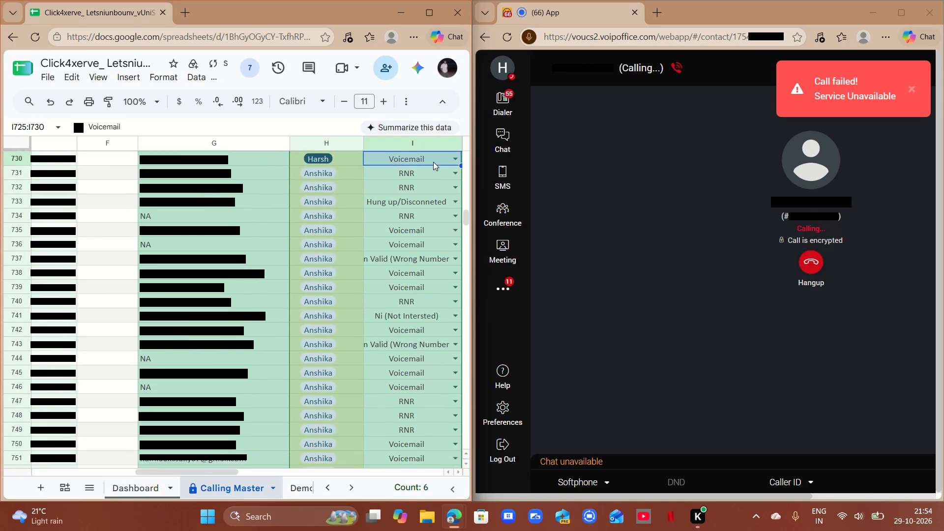
{"action": "scroll", "coordinate": [433, 162], "scroll_direction": "down", "scroll_amount": 1}
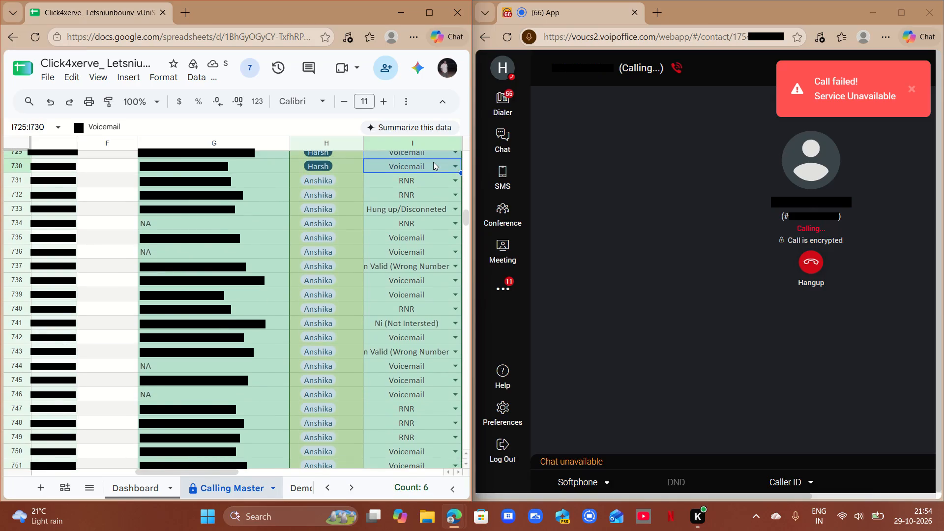
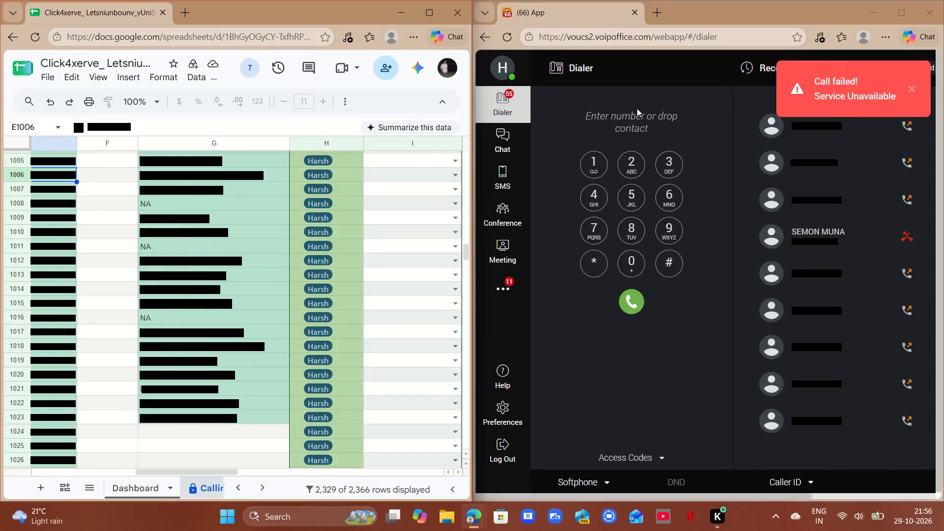
Call the row 1006 lead in the dialer using the phone number already copied from column E.
{"action": "left_click", "coordinate": [637, 108]}
{"action": "key", "text": "ctrl+v"}
{"action": "key", "text": "Return"}
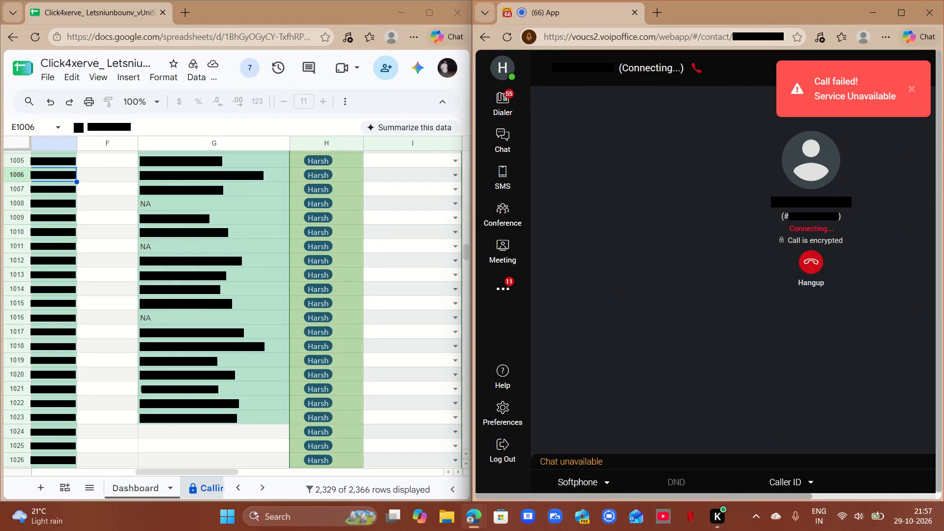
Set the row 1005 call status in column I to Ni (Not Intersted).
{"action": "left_click", "coordinate": [406, 164]}
{"action": "key", "text": "n"}
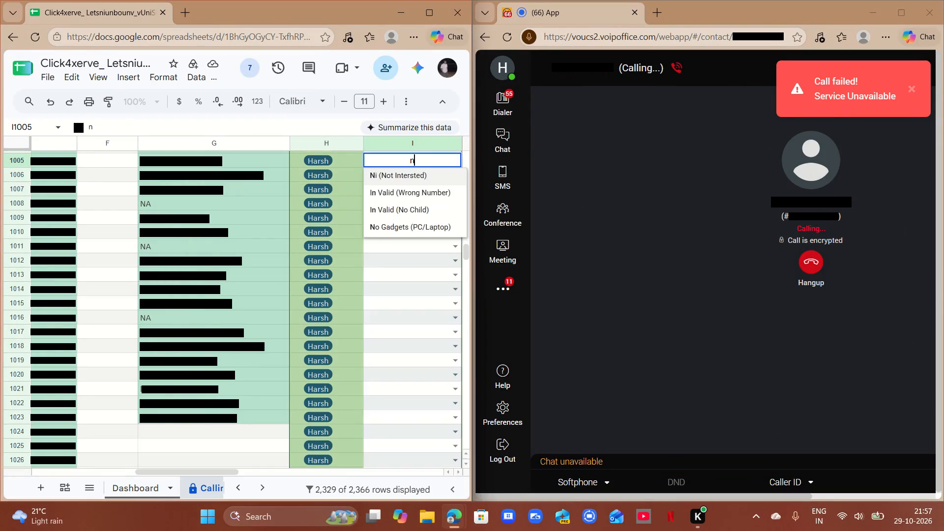
{"action": "key", "text": "Return"}
Copy the row 1007 lead's phone number from column E and call it in the dialer after hanging up the row 1006 call.
{"action": "scroll", "coordinate": [406, 164], "scroll_direction": "down", "scroll_amount": 1}
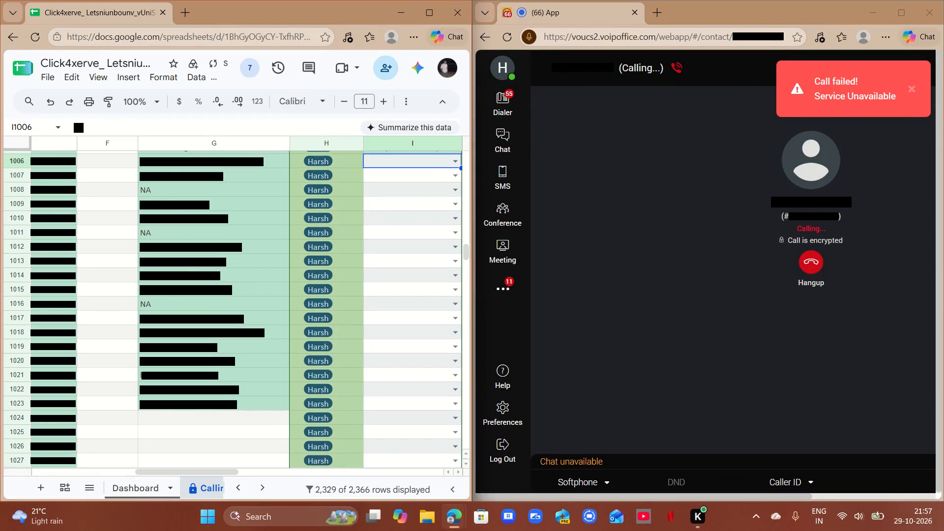
{"action": "left_click", "coordinate": [61, 176]}
{"action": "key", "text": "ctrl+c"}
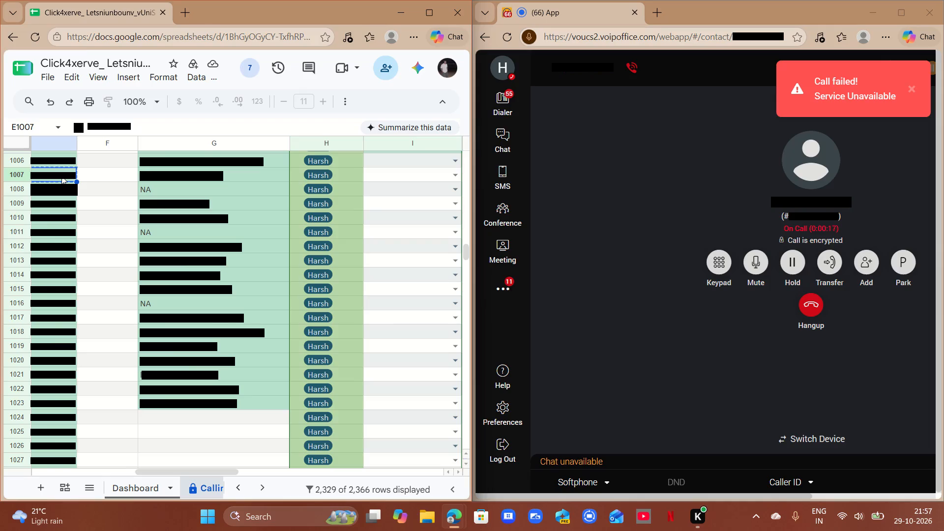
{"action": "left_click", "coordinate": [808, 306]}
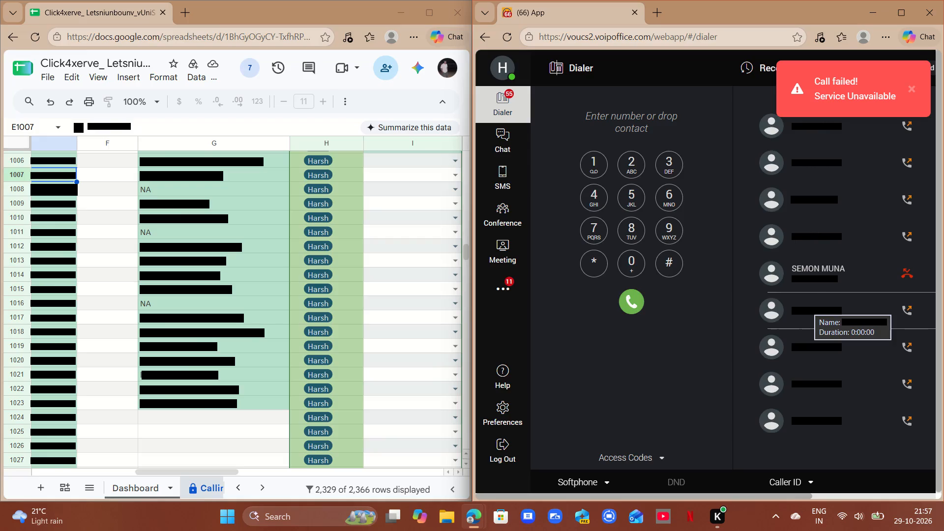
{"action": "left_click", "coordinate": [636, 128]}
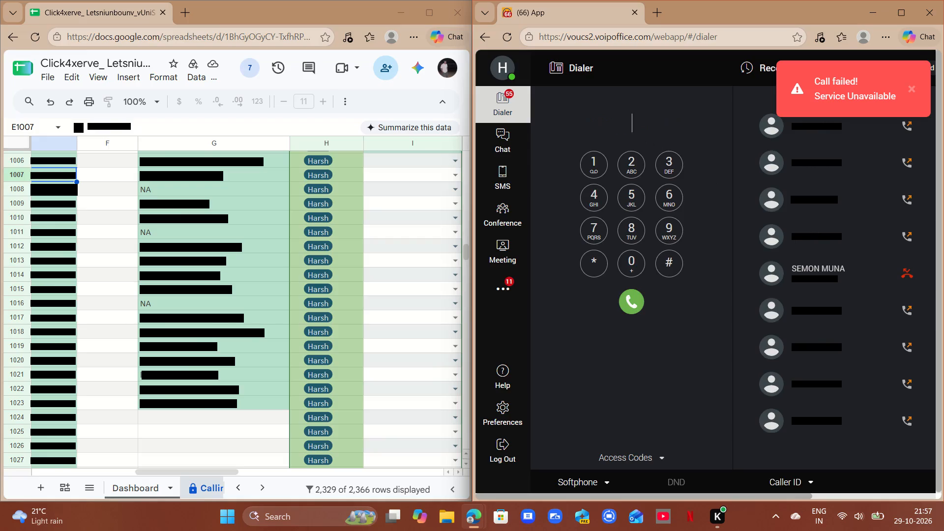
{"action": "key", "text": "ctrl+v"}
{"action": "key", "text": "Return"}
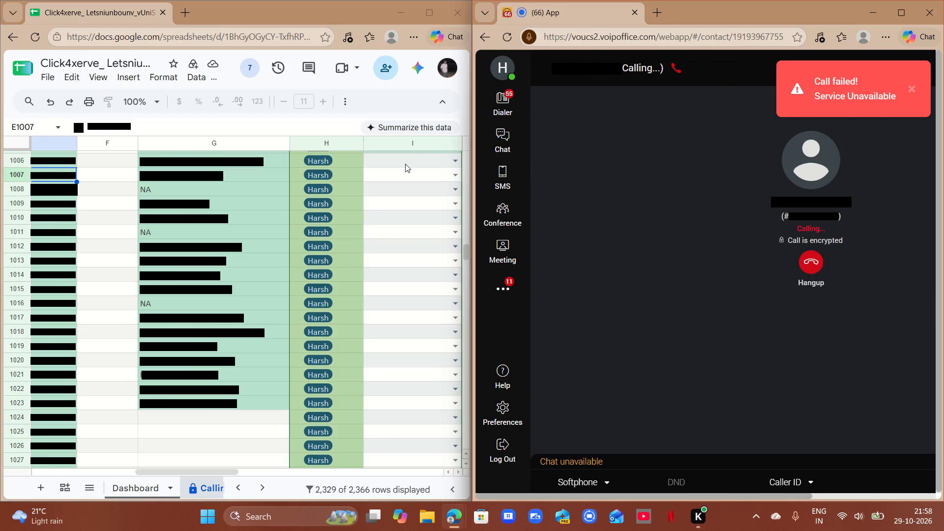
Set the row 1006 call status in column I to Ni (Not Intersted).
{"action": "left_click", "coordinate": [403, 163]}
{"action": "key", "text": "n"}
{"action": "key", "text": "Return"}
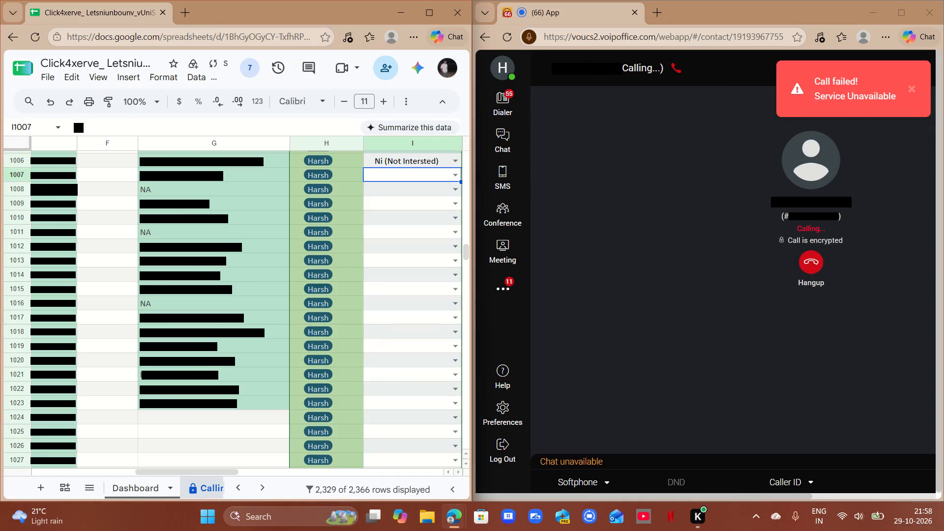
Copy the row 1008 lead's phone number from column E and call it in the dialer after hanging up the row 1007 call.
{"action": "scroll", "coordinate": [403, 163], "scroll_direction": "down", "scroll_amount": 1}
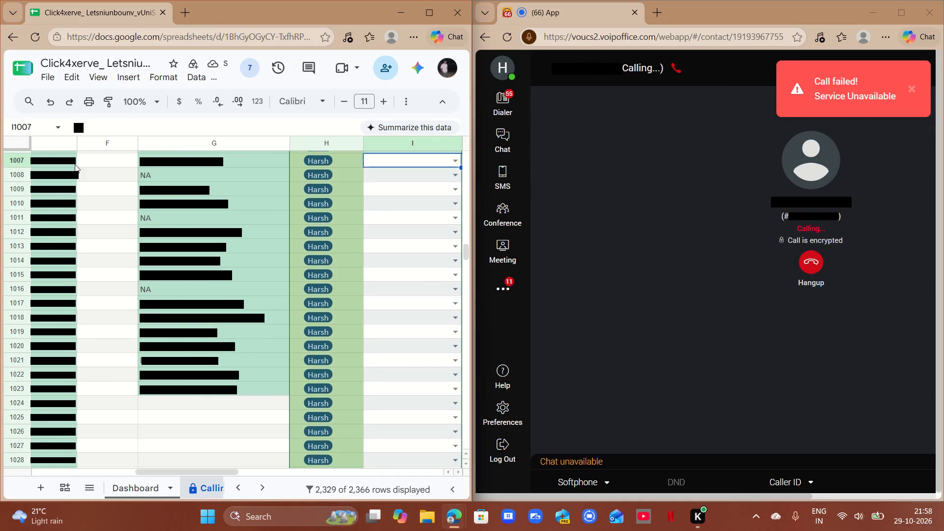
{"action": "left_click", "coordinate": [63, 170]}
{"action": "key", "text": "ctrl+c"}
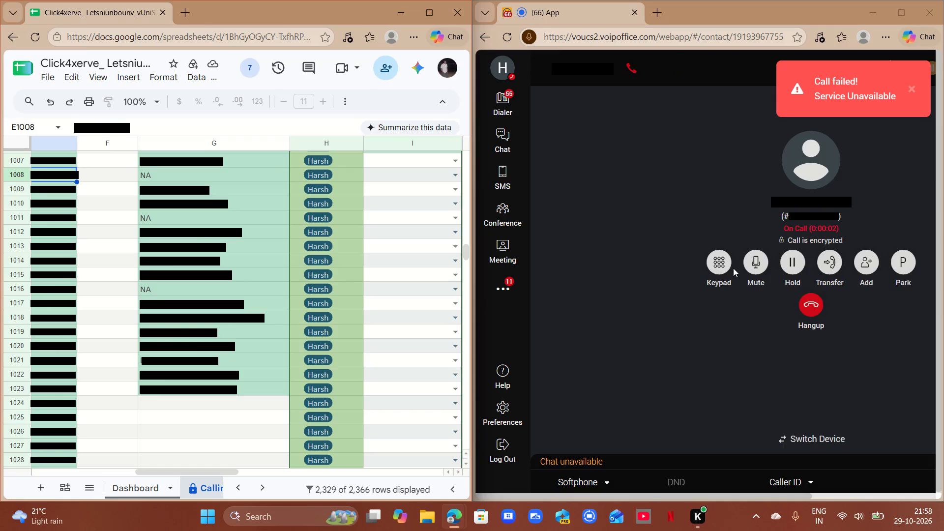
{"action": "left_click", "coordinate": [808, 294]}
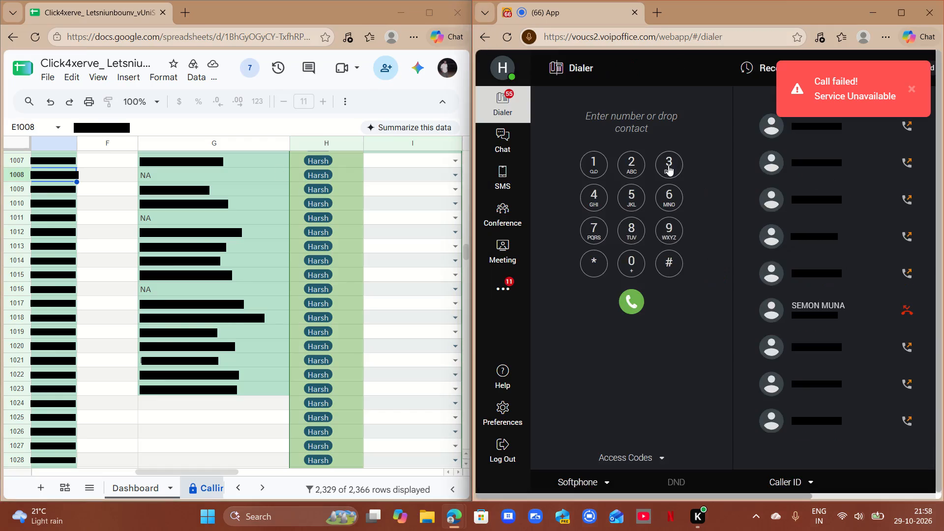
{"action": "left_click", "coordinate": [636, 129]}
{"action": "key", "text": "ctrl+v"}
{"action": "key", "text": "Return"}
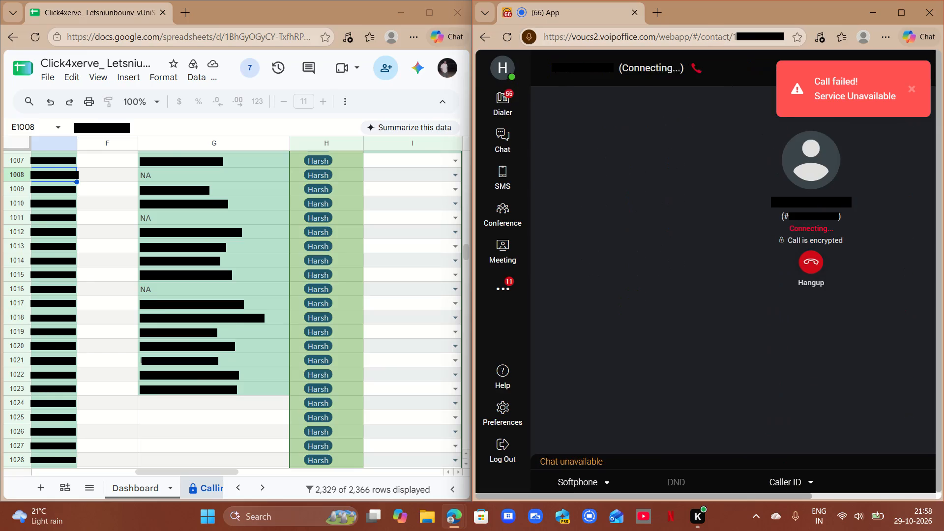
Copy the row 1009 lead's phone number from column E while the row 1008 call is being placed.
{"action": "left_click", "coordinate": [63, 191]}
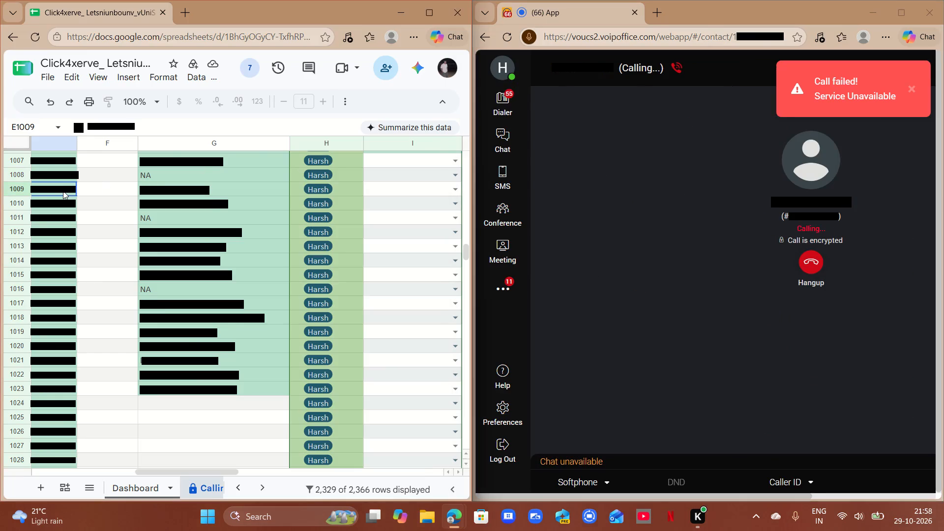
{"action": "key", "text": "ctrl+c"}
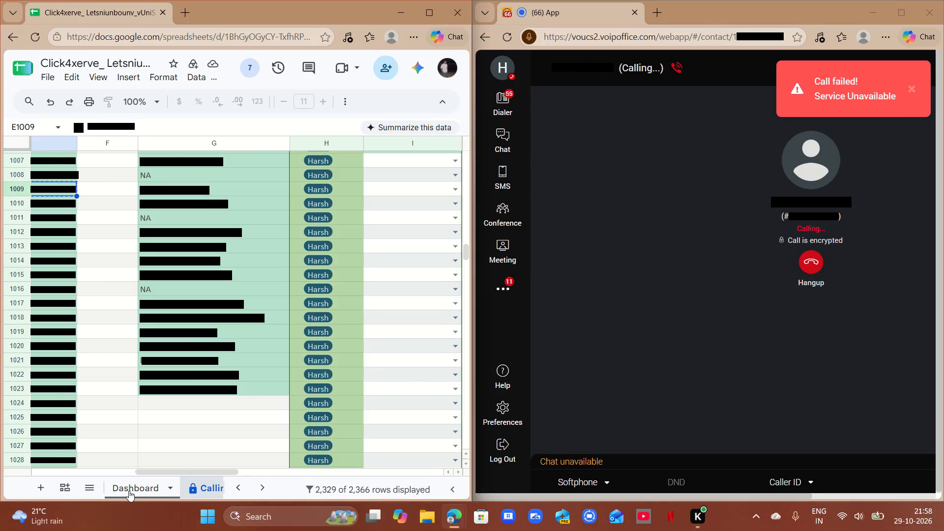
Open the Dashboard sheet to check the team's lead and dial-out figures.
{"action": "left_click", "coordinate": [129, 491]}
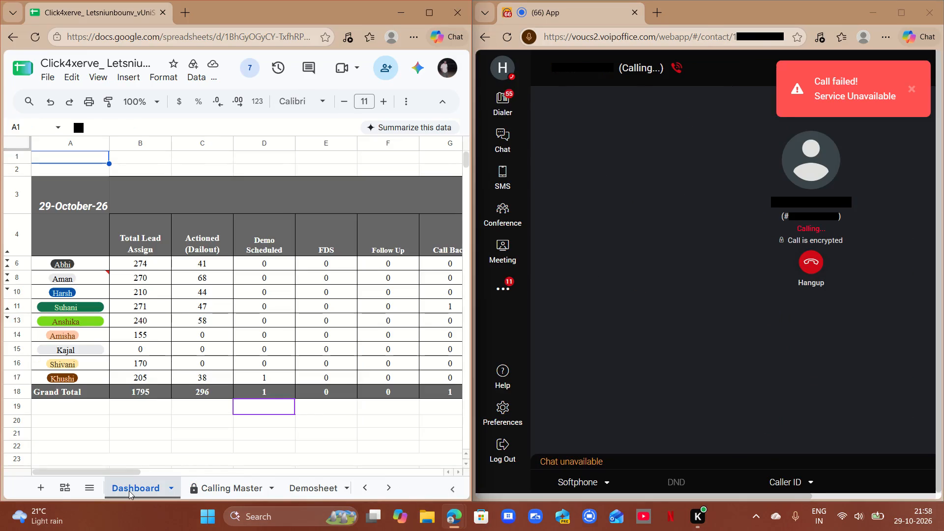
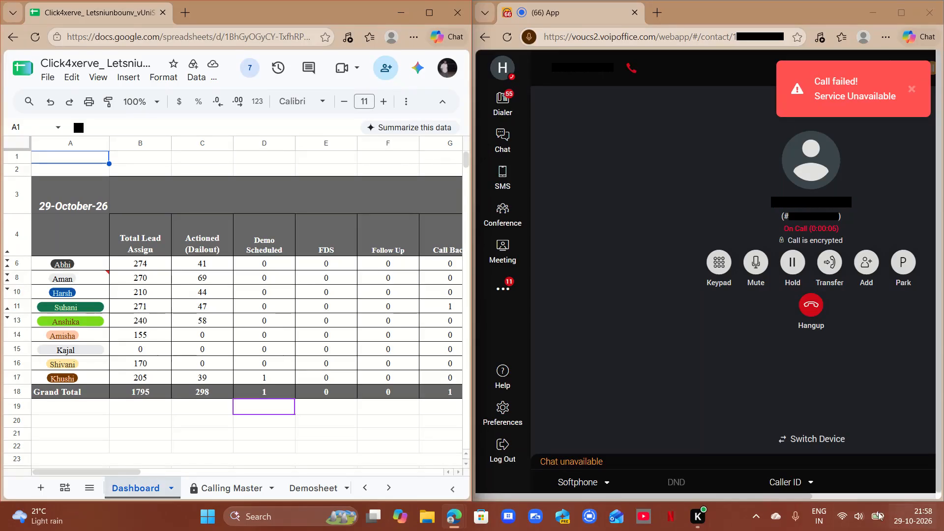
Hang up the row 1008 call and call the row 1009 lead's copied phone number in the dialer.
{"action": "left_click", "coordinate": [809, 304]}
{"action": "left_click", "coordinate": [623, 127]}
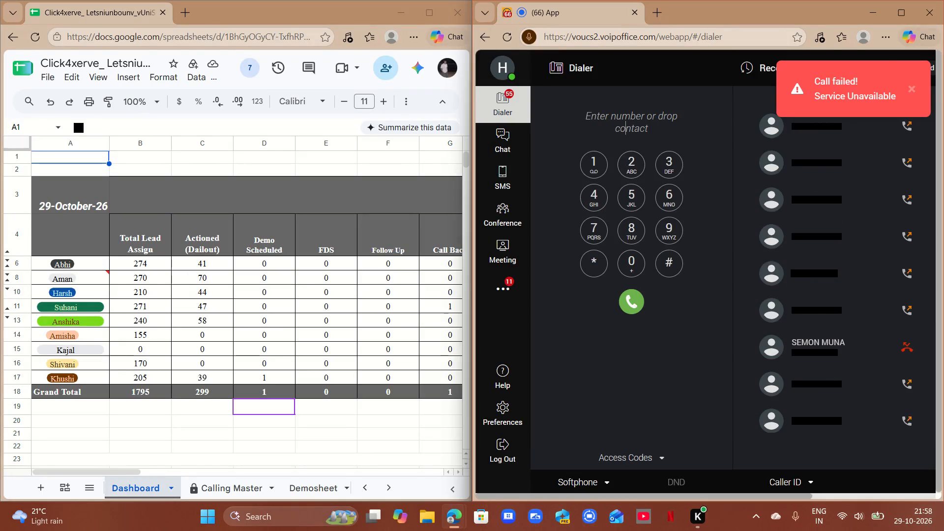
{"action": "key", "text": "ctrl+v"}
{"action": "key", "text": "Return"}
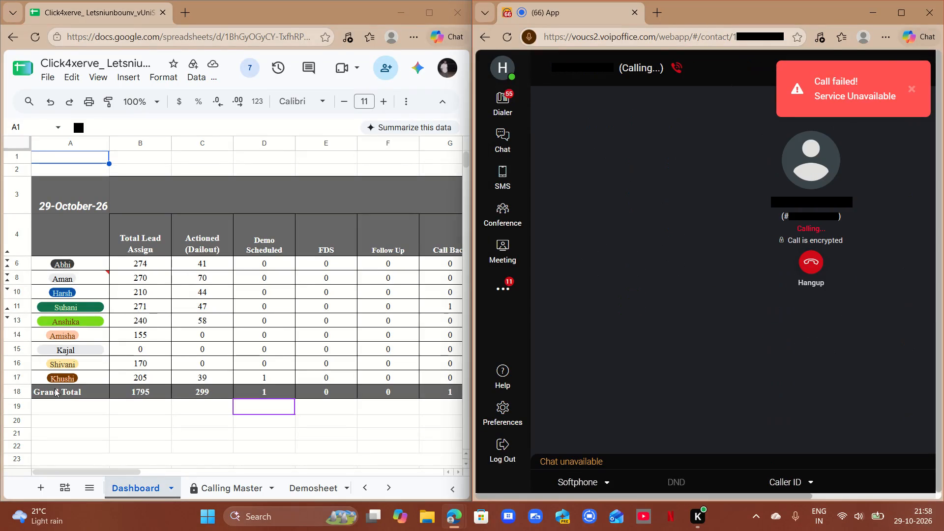
Copy the row 1010 lead's phone number from column E of Calling Master and call it in the dialer after hanging up the row 1009 call.
{"action": "left_click", "coordinate": [211, 485]}
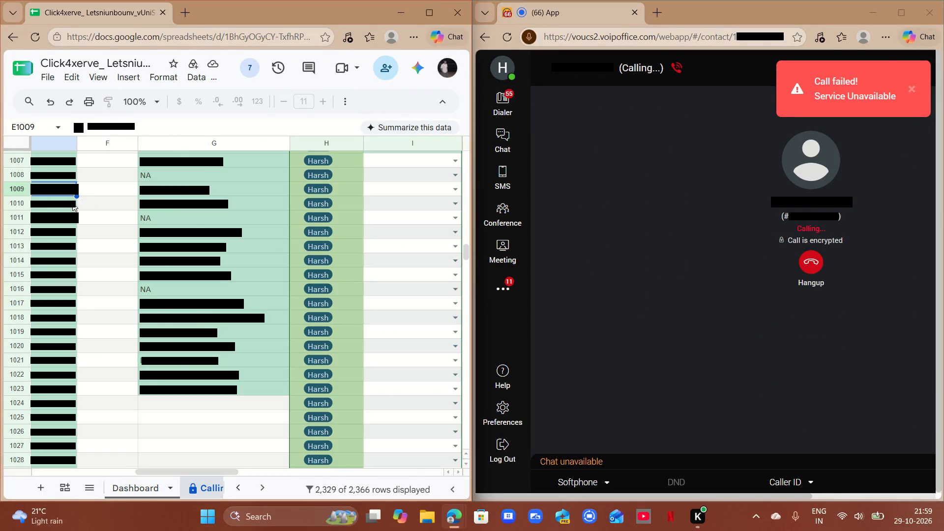
{"action": "left_click", "coordinate": [65, 206]}
{"action": "key", "text": "ctrl+c"}
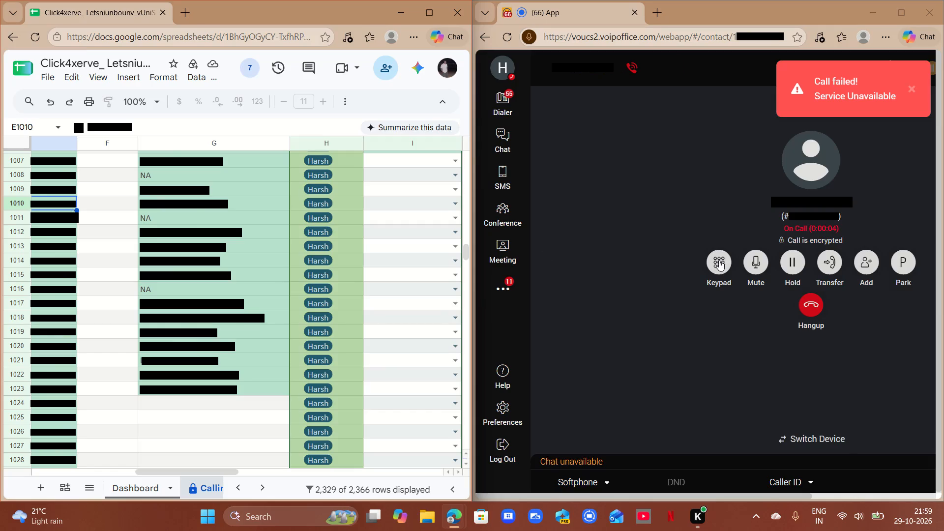
{"action": "left_click", "coordinate": [817, 302]}
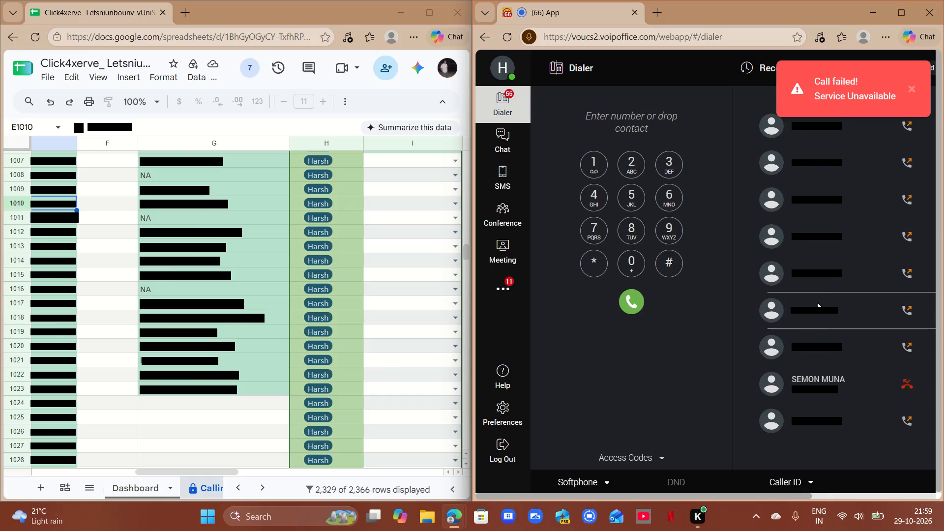
{"action": "left_click", "coordinate": [641, 116]}
{"action": "key", "text": "ctrl+v"}
{"action": "key", "text": "Return"}
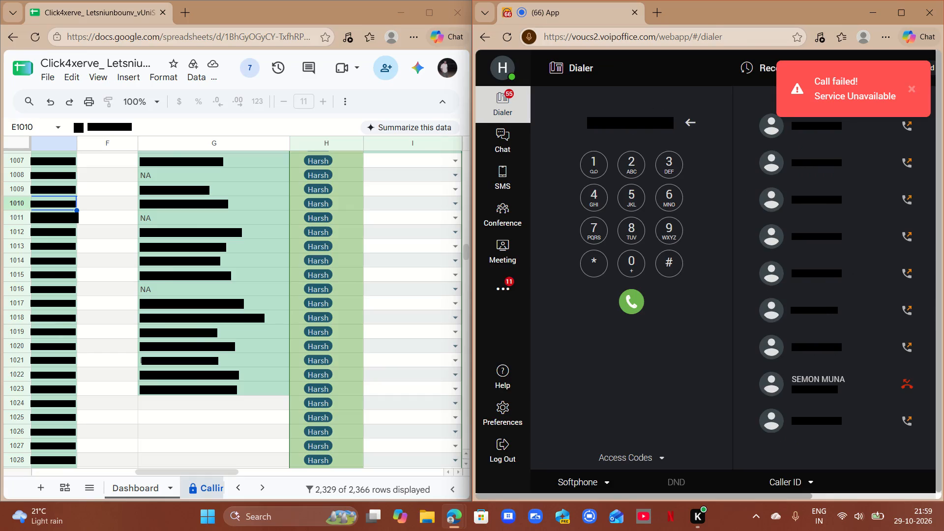
Copy the row 1011 lead's phone number from column E while the row 1010 call is being placed.
{"action": "left_click", "coordinate": [64, 213]}
{"action": "key", "text": "ctrl+c"}
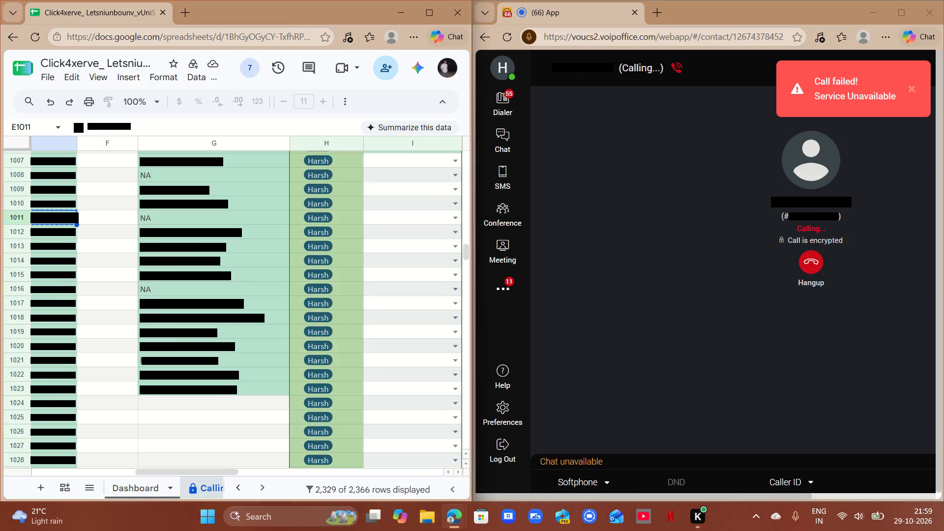